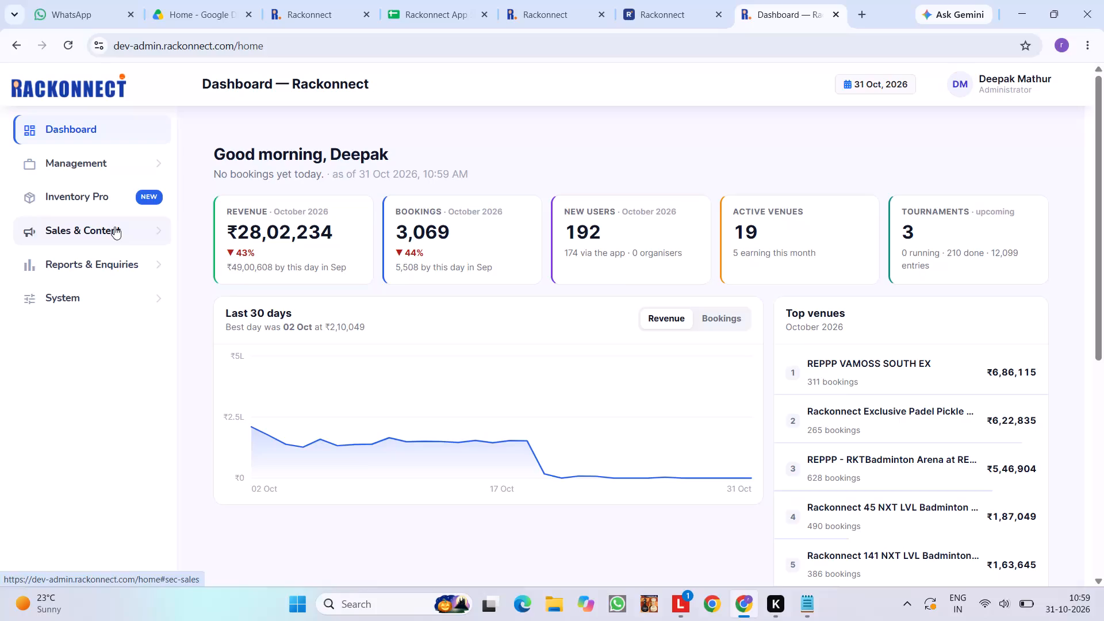
# Start a new coupon under Offers & Coupons with type Academy, applying to new registration & renewal.
pyautogui.click(110, 232)
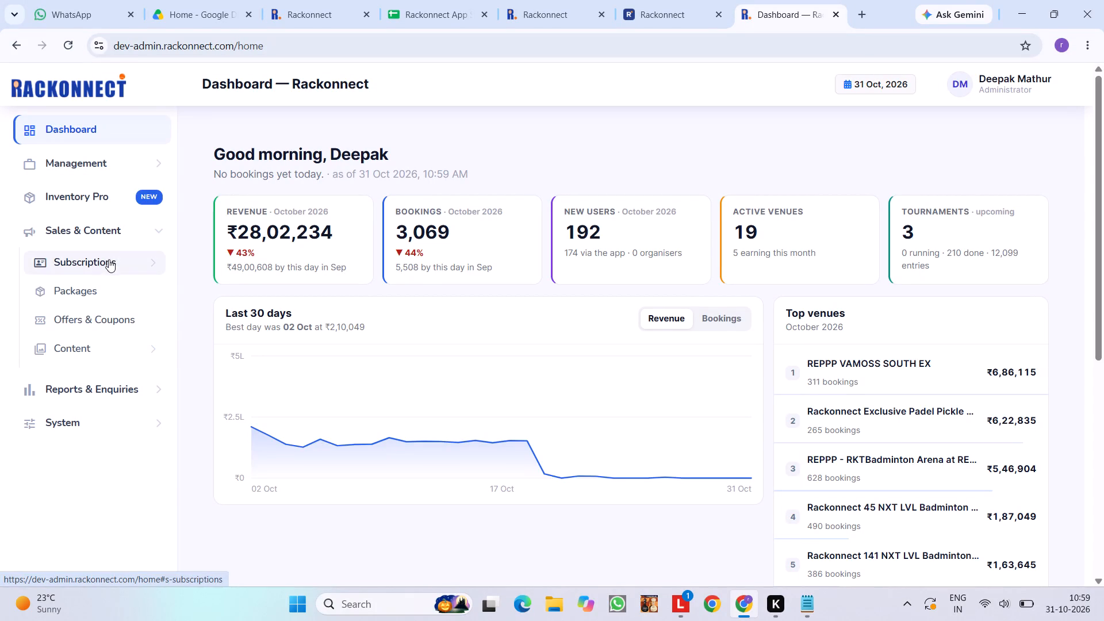
pyautogui.click(90, 318)
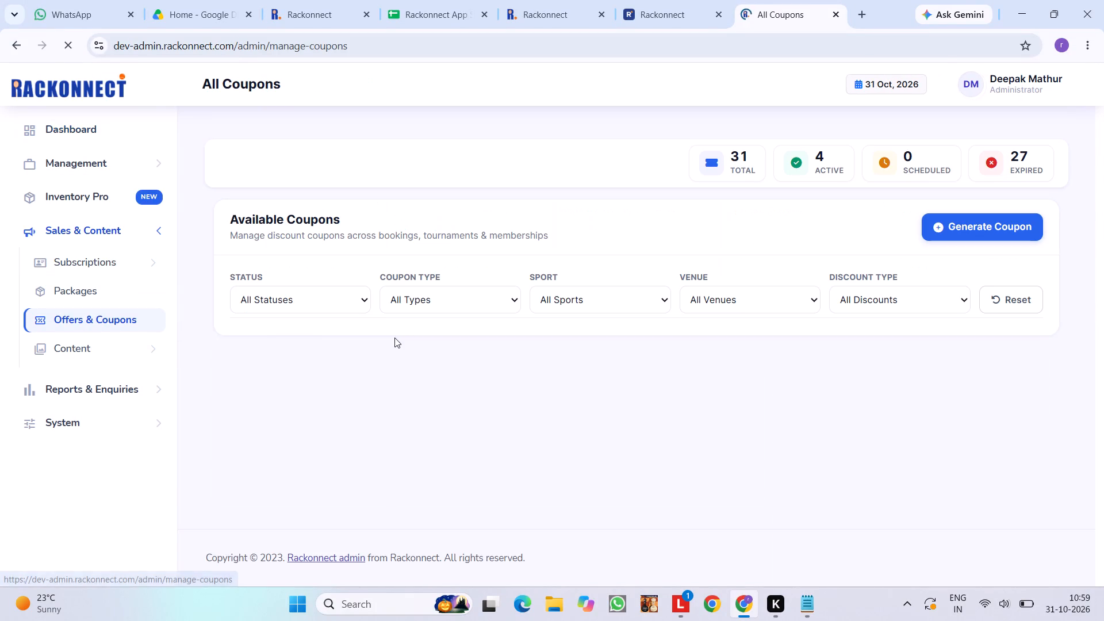
pyautogui.click(986, 228)
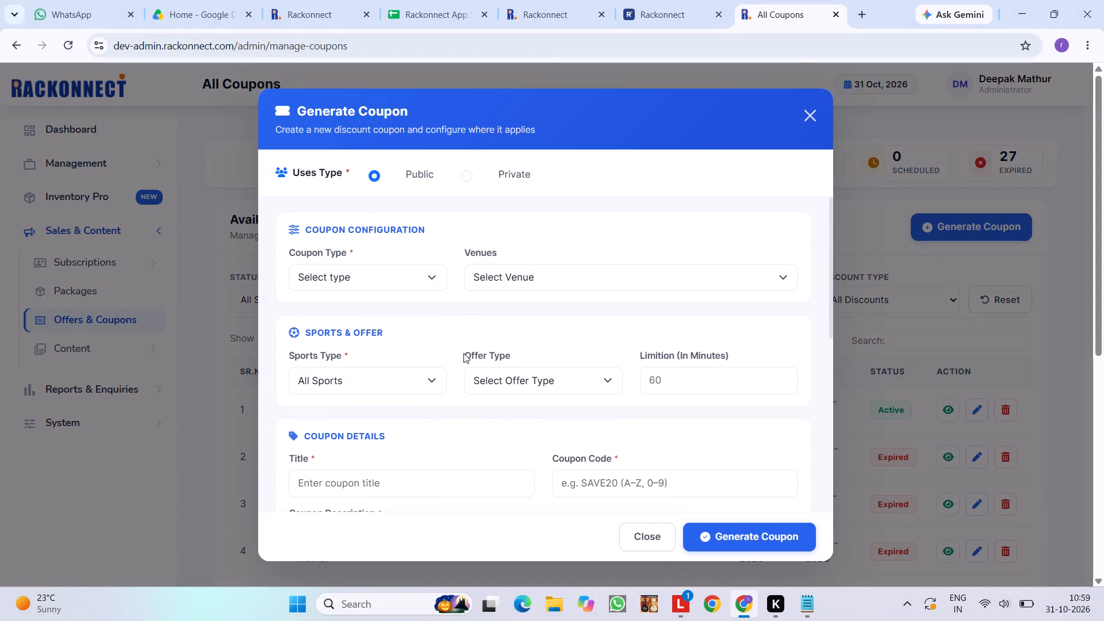
pyautogui.click(413, 274)
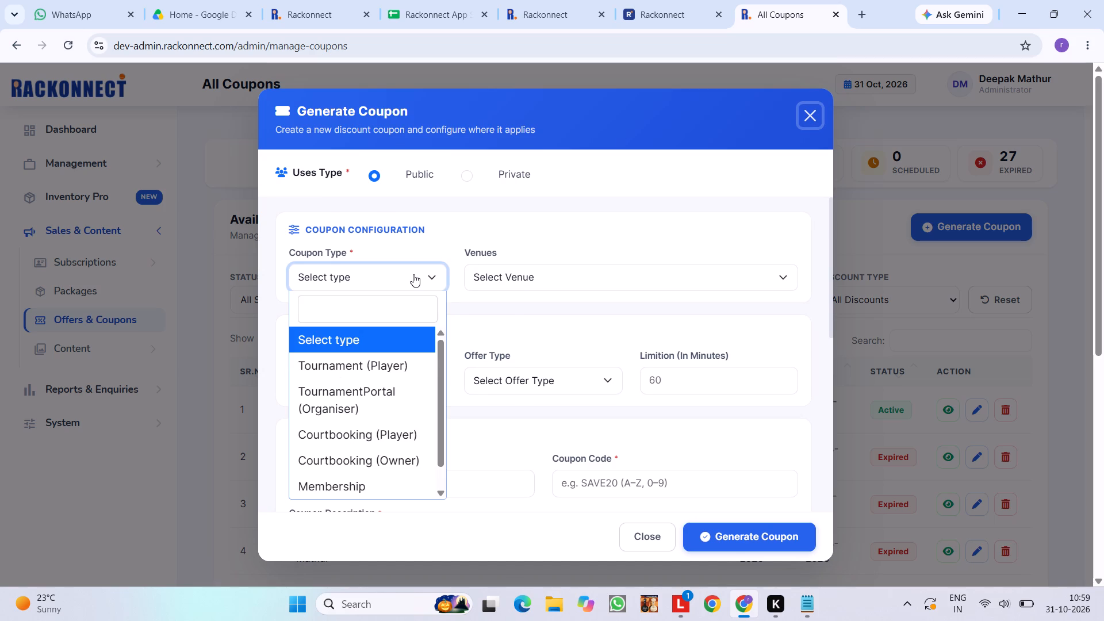
pyautogui.scroll(-3, 379, 408)
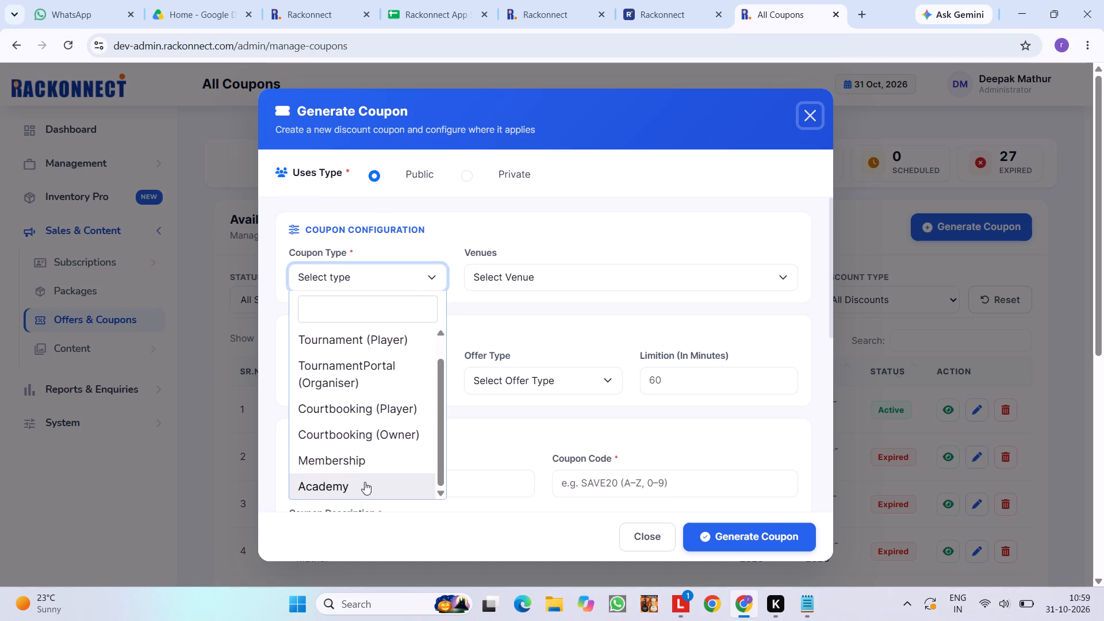
pyautogui.click(365, 482)
pyautogui.click(566, 268)
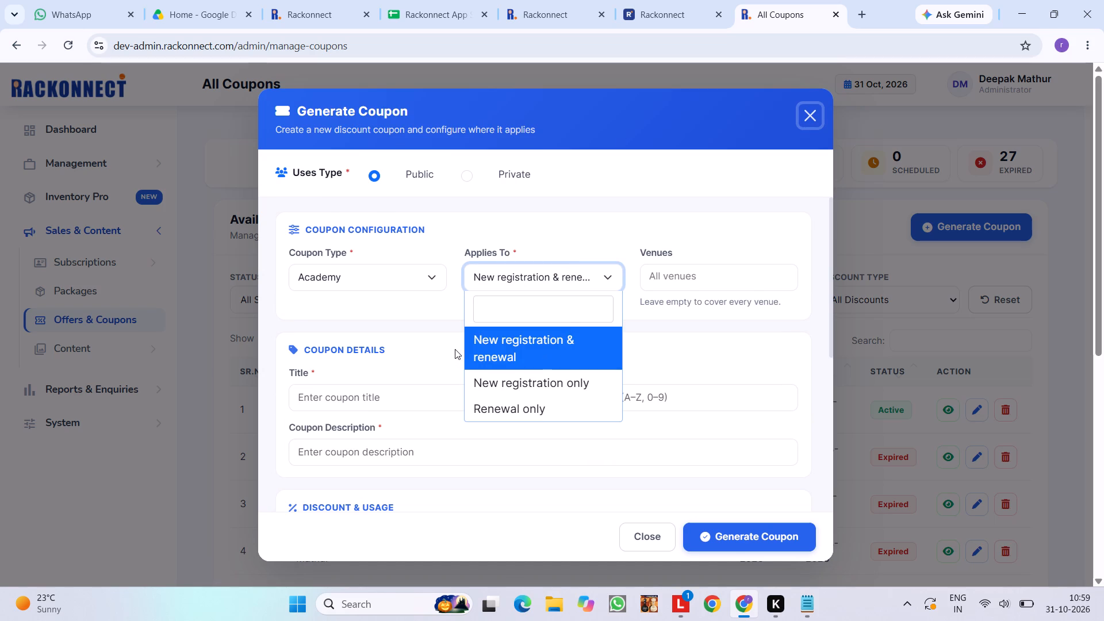
pyautogui.click(516, 356)
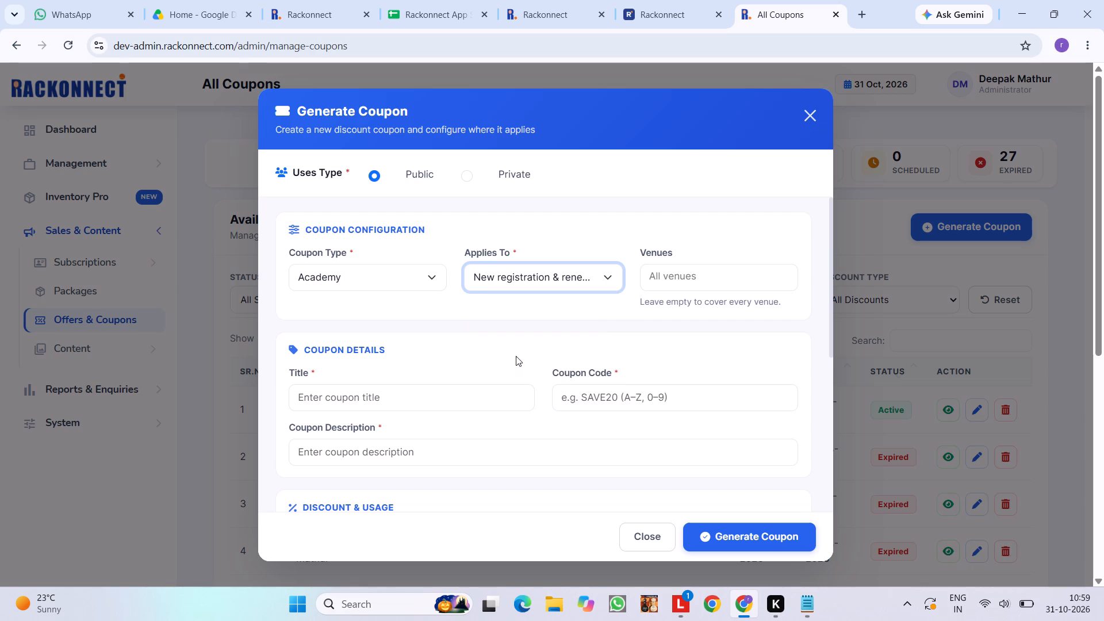
# Restrict the coupon's venues to Only For Internal Team.
pyautogui.click(685, 285)
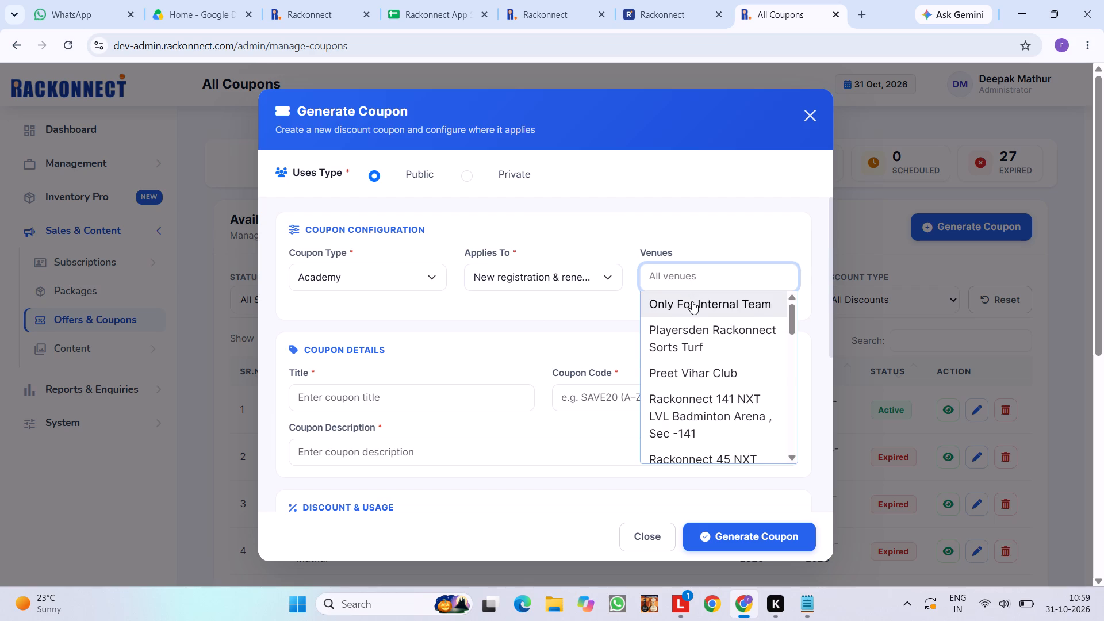
pyautogui.scroll(-5, 690, 376)
pyautogui.scroll(1, 690, 376)
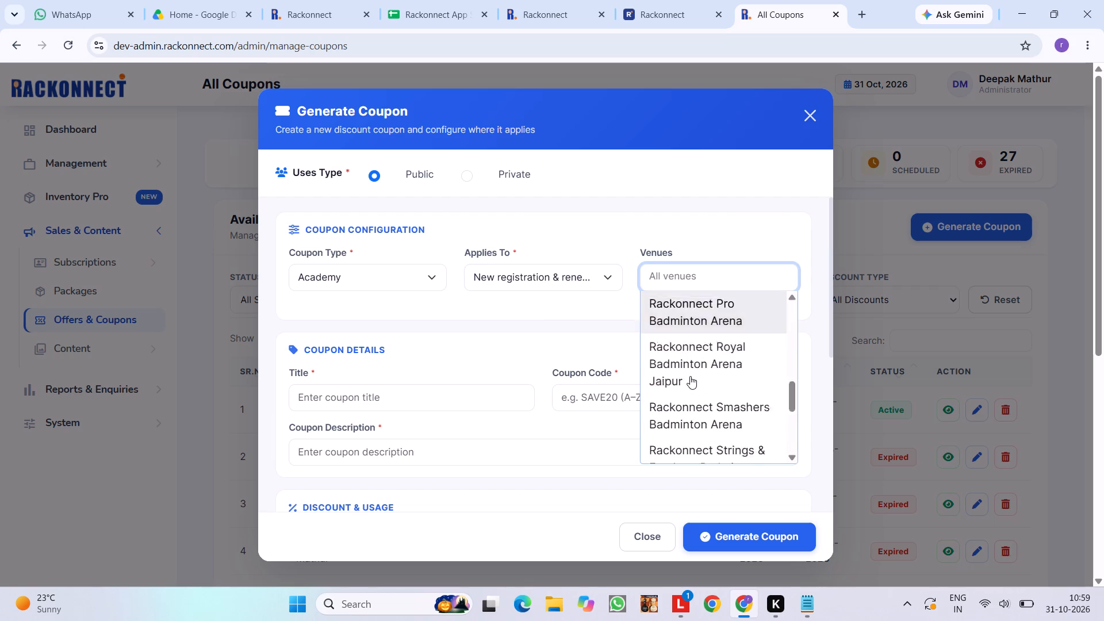
pyautogui.scroll(1, 690, 376)
pyautogui.click(702, 309)
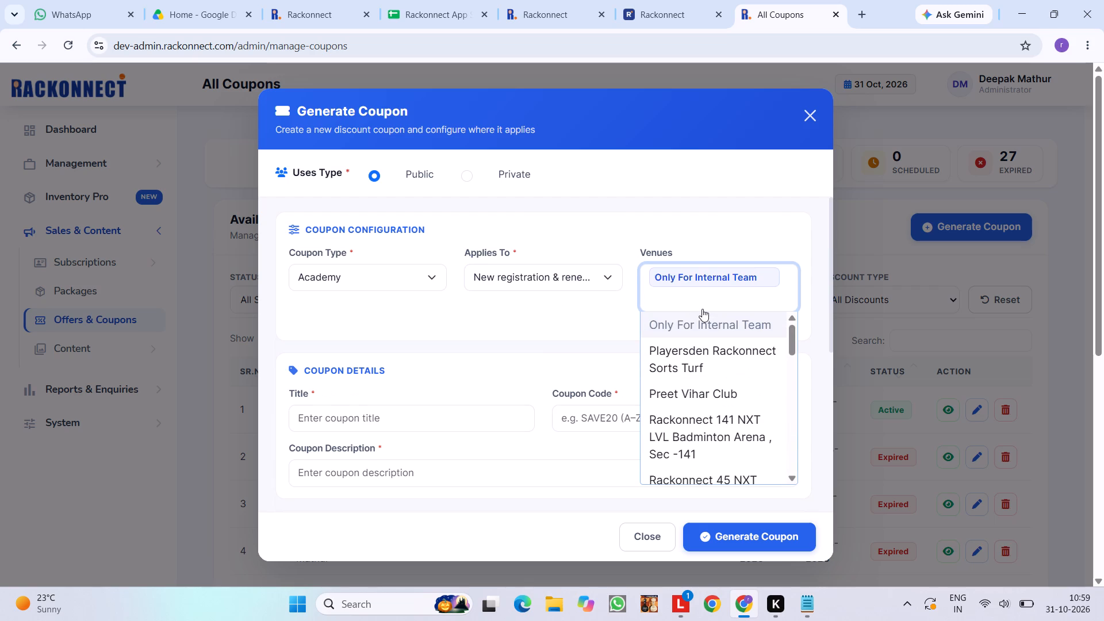
pyautogui.click(701, 345)
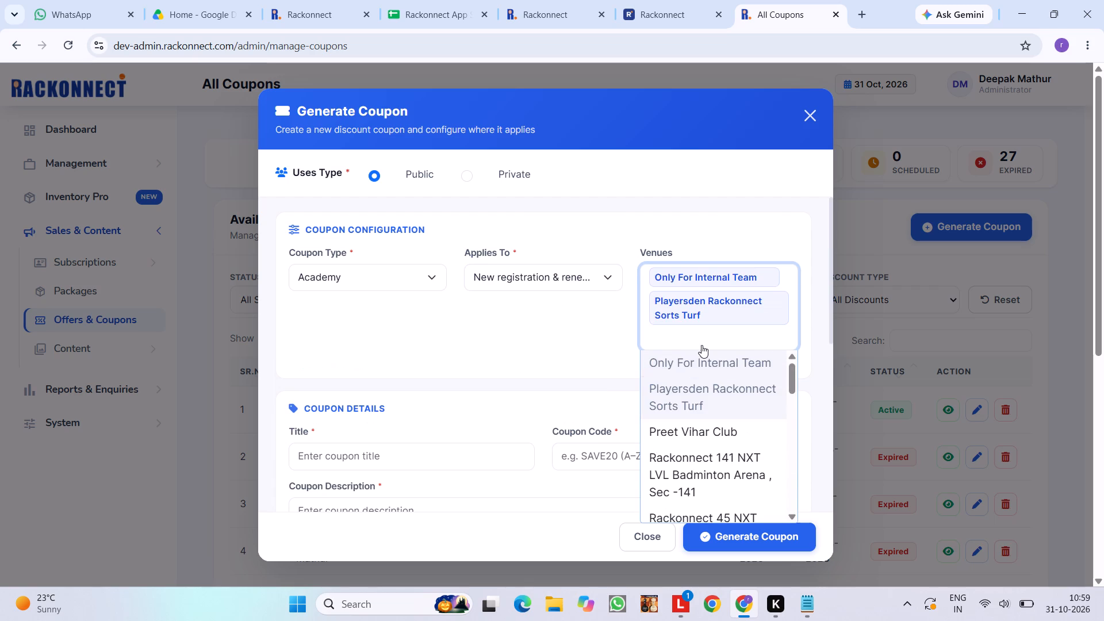
pyautogui.click(693, 398)
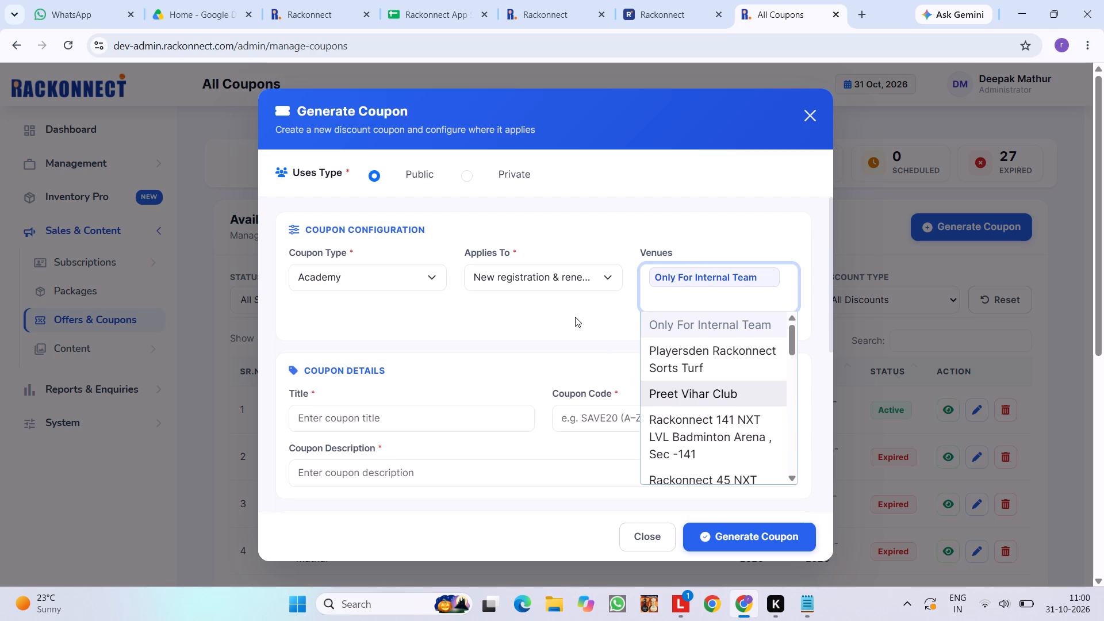
pyautogui.click(575, 315)
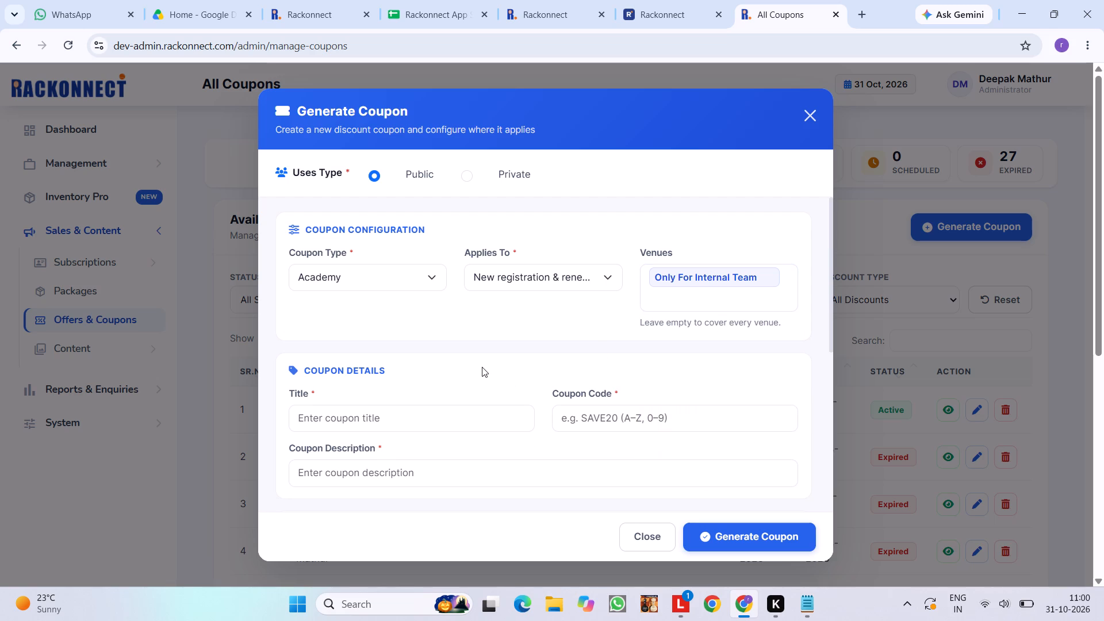
# Enter the coupon title "Use for test" and the coupon code SAVE20.
pyautogui.click(417, 417)
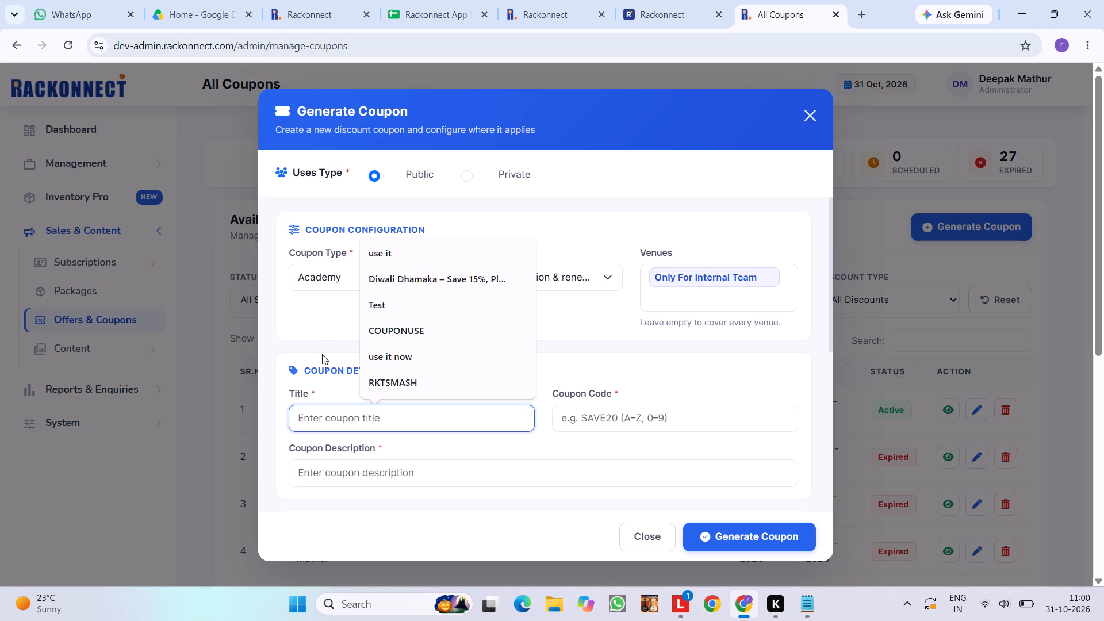
pyautogui.write('Use for test')
pyautogui.press('space')
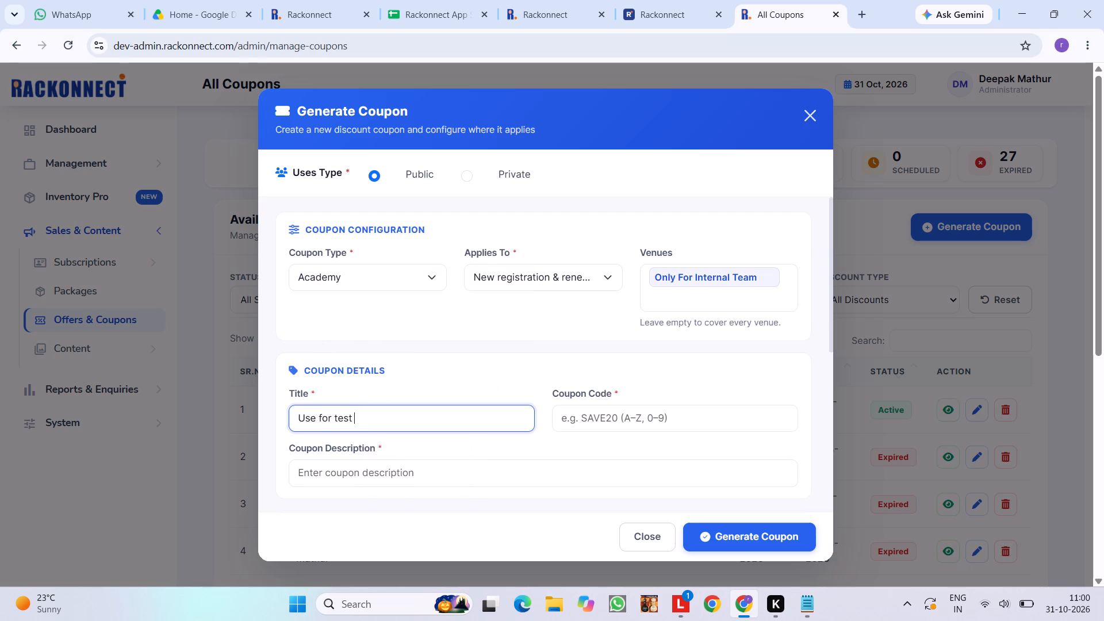
pyautogui.click(620, 422)
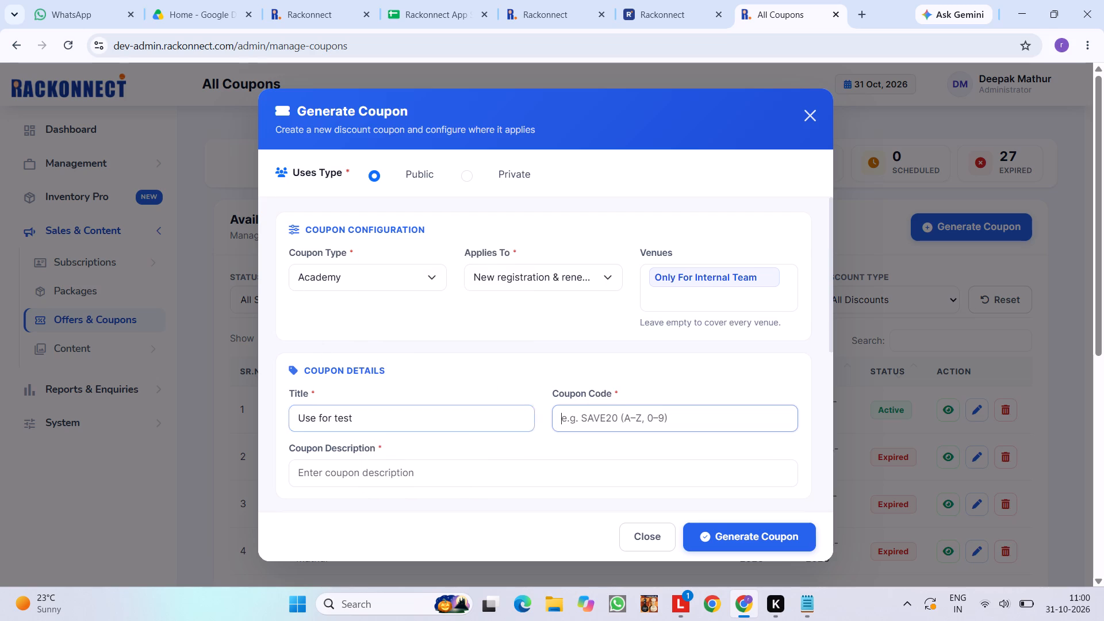
pyautogui.write('SAVE')
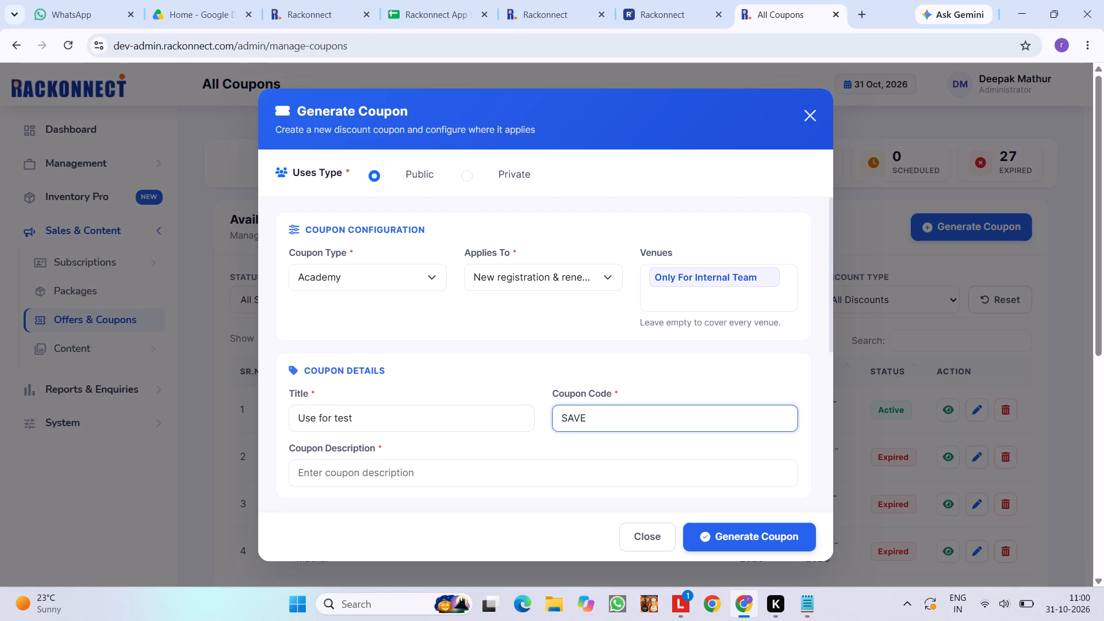
pyautogui.write('20')
pyautogui.click(663, 354)
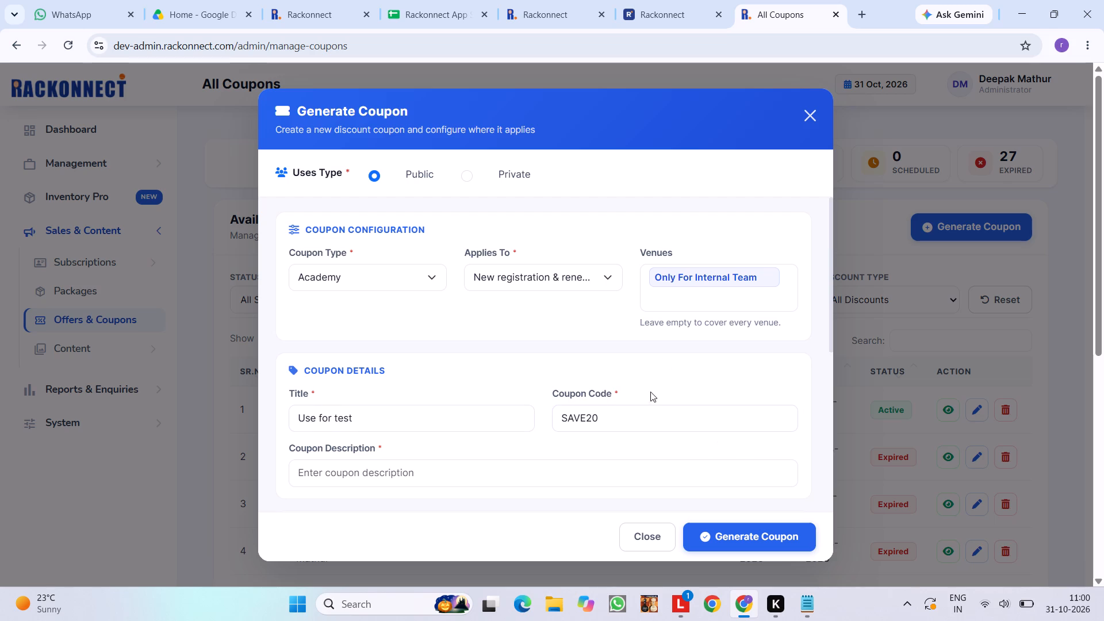
# Enter "use for test academy" as the coupon description.
pyautogui.scroll(-1, 629, 421)
pyautogui.click(537, 395)
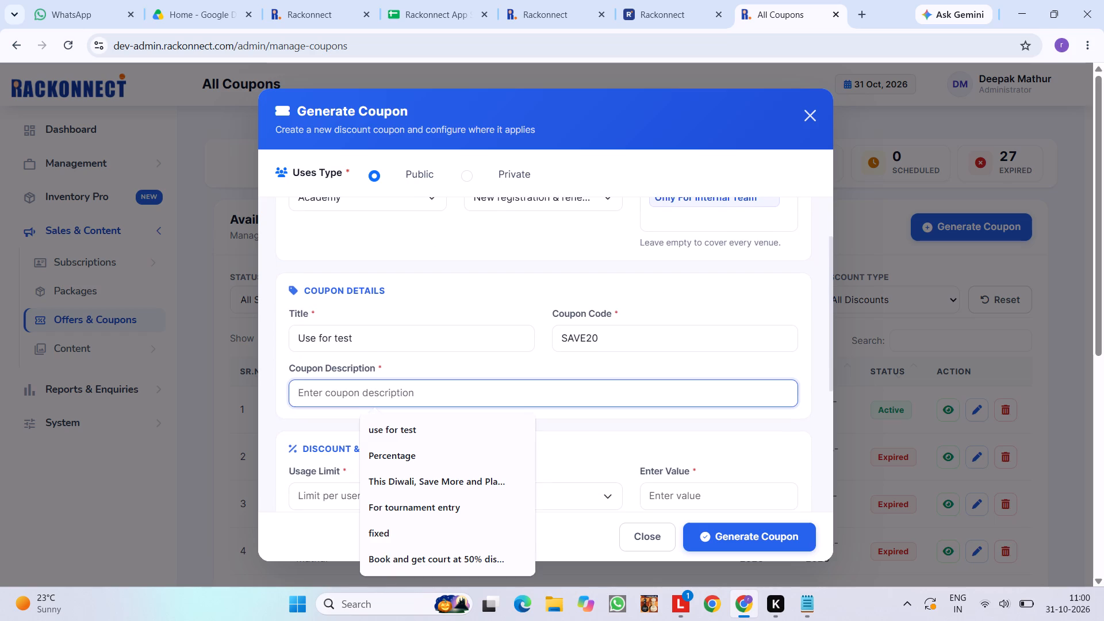
pyautogui.click(421, 425)
pyautogui.click(417, 384)
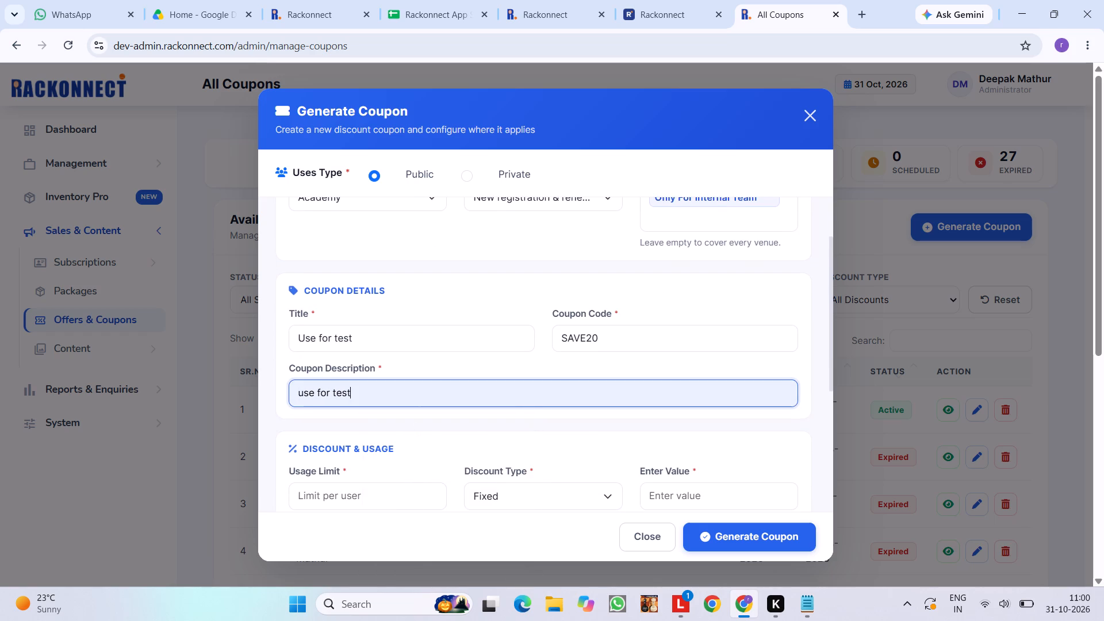
pyautogui.press('space')
pyautogui.write('academy')
pyautogui.press('space')
pyautogui.click(457, 440)
# Set the usage limit to 2 per user, the discount type to Percentage and the discount value to 20.
pyautogui.scroll(-1, 457, 440)
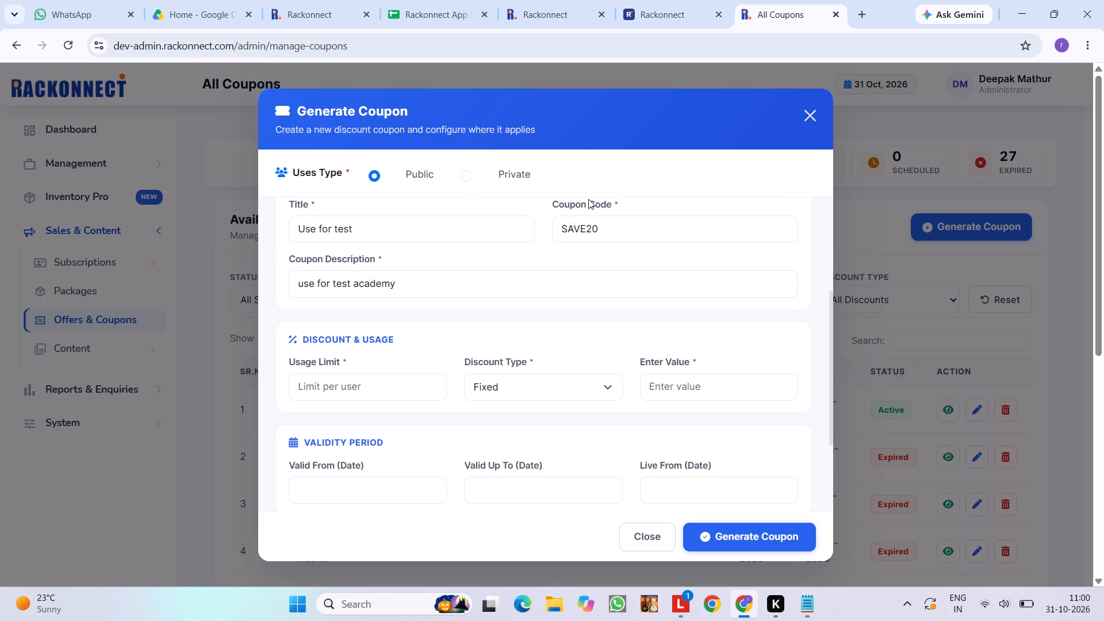
pyautogui.click(394, 369)
pyautogui.press('2')
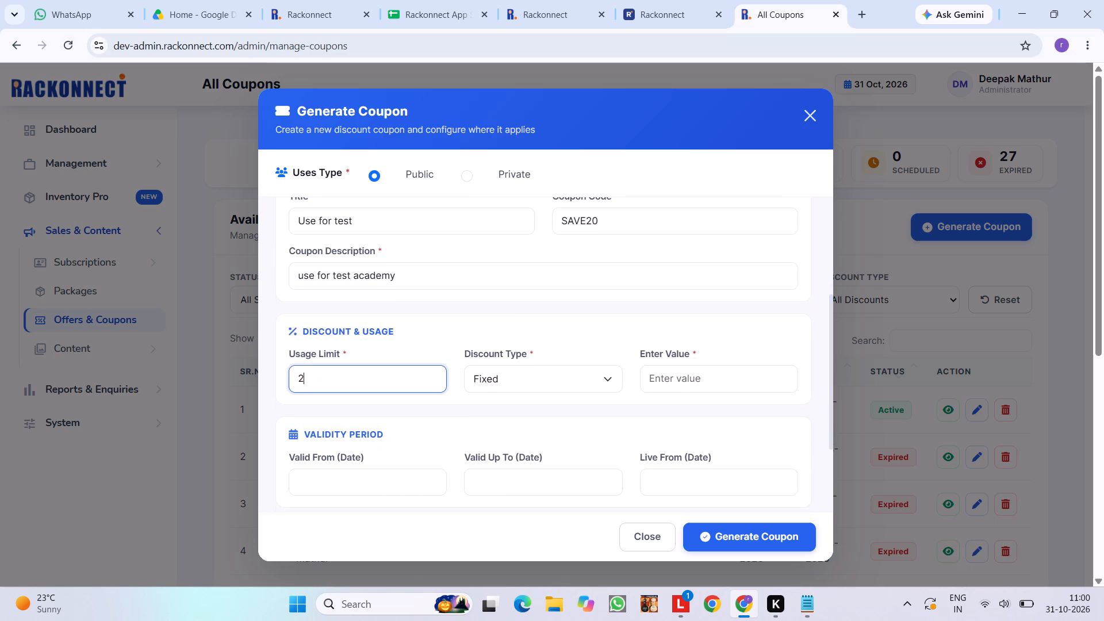
pyautogui.click(522, 382)
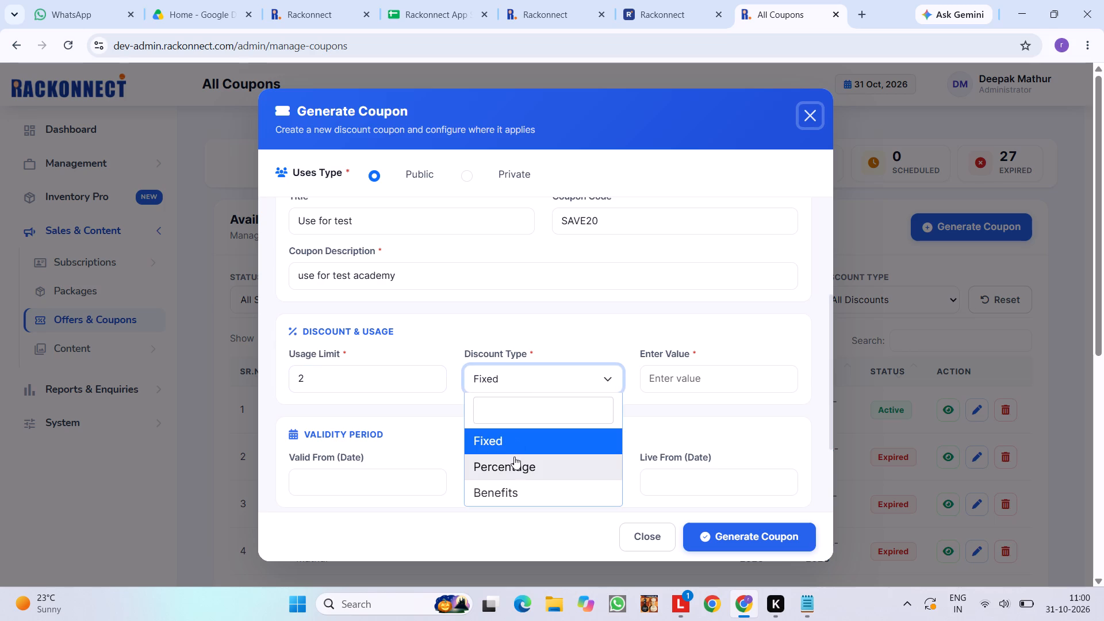
pyautogui.click(514, 457)
pyautogui.click(685, 379)
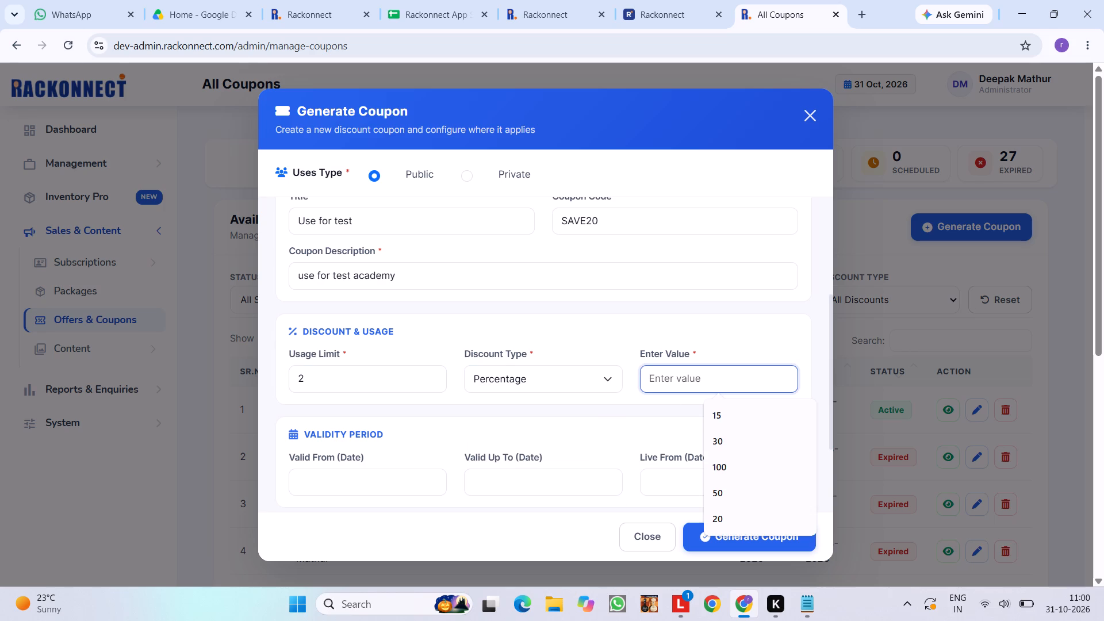
pyautogui.write('20')
pyautogui.click(607, 414)
# Set the coupon's Valid From date to 31 October 2026.
pyautogui.scroll(-1, 607, 414)
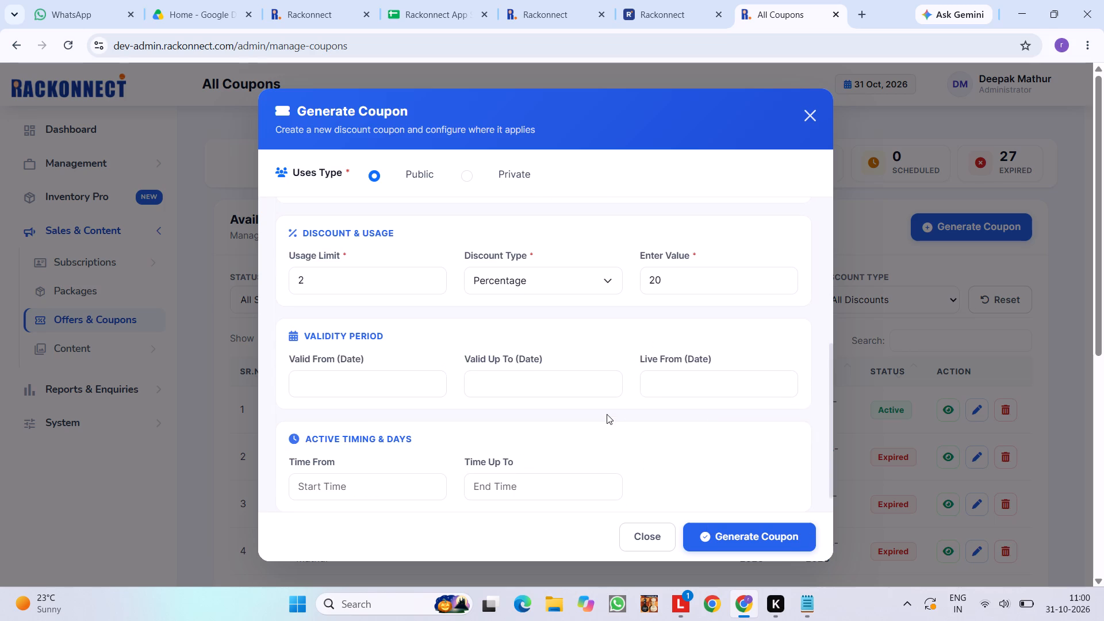
pyautogui.scroll(-1, 607, 414)
pyautogui.click(355, 349)
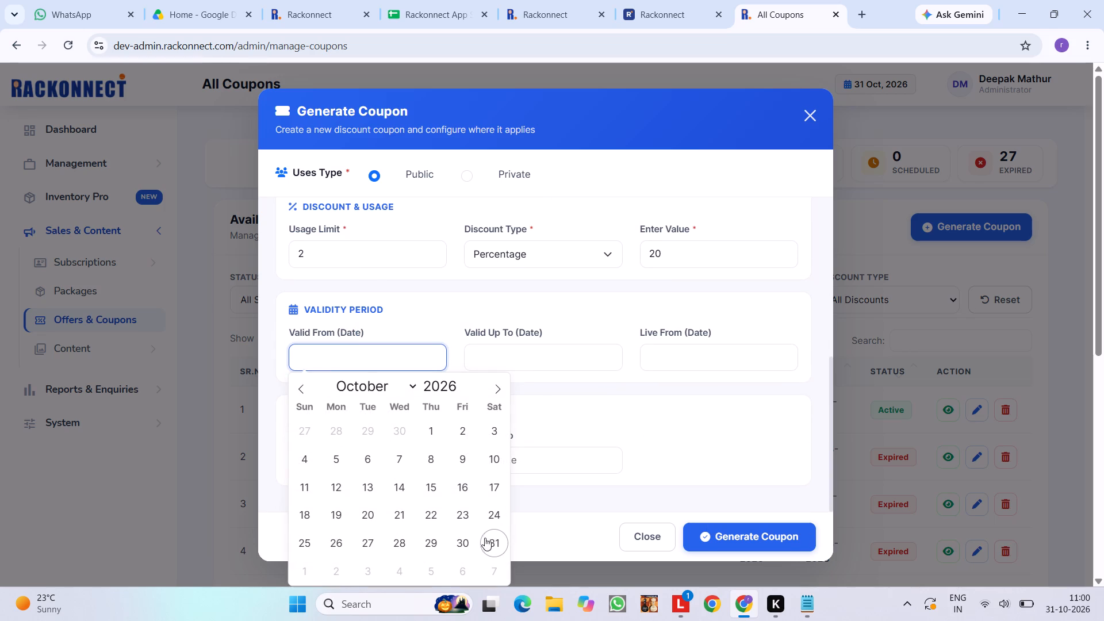
pyautogui.click(493, 539)
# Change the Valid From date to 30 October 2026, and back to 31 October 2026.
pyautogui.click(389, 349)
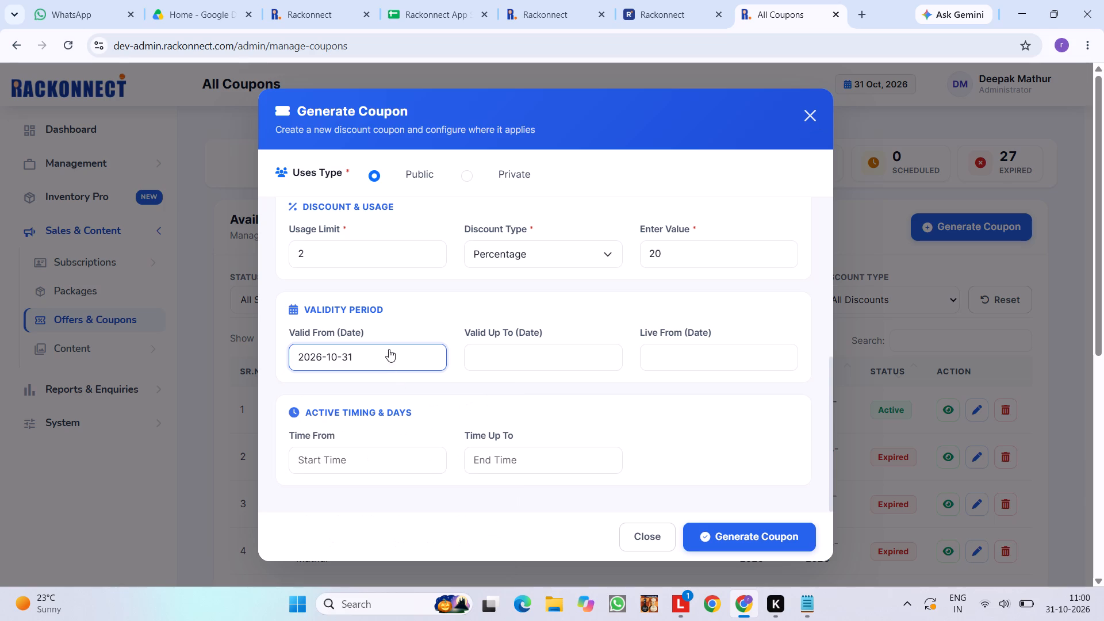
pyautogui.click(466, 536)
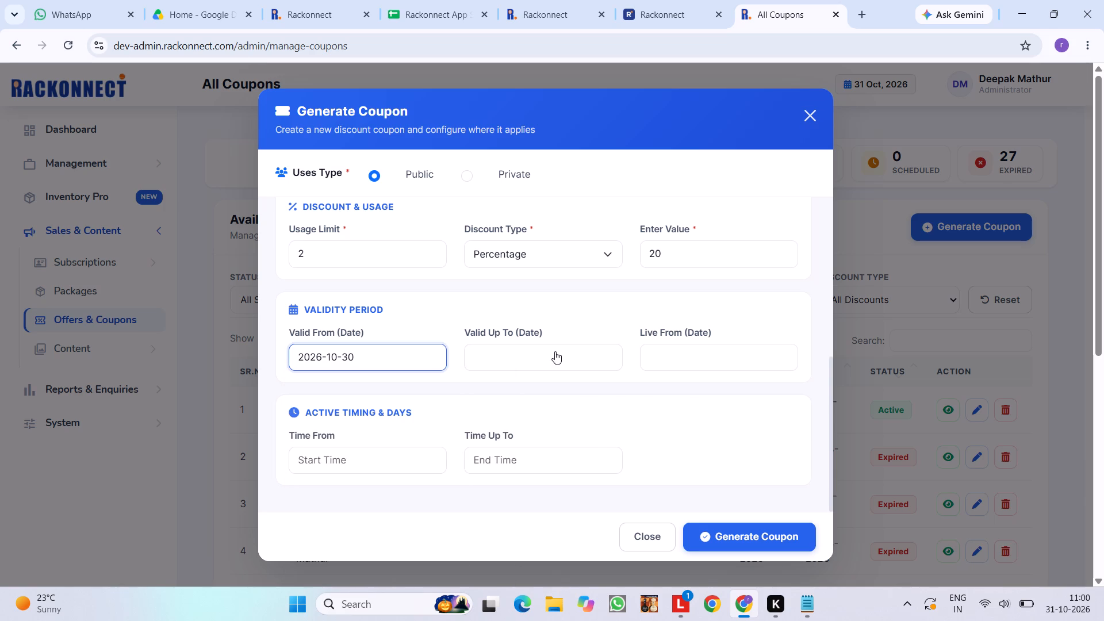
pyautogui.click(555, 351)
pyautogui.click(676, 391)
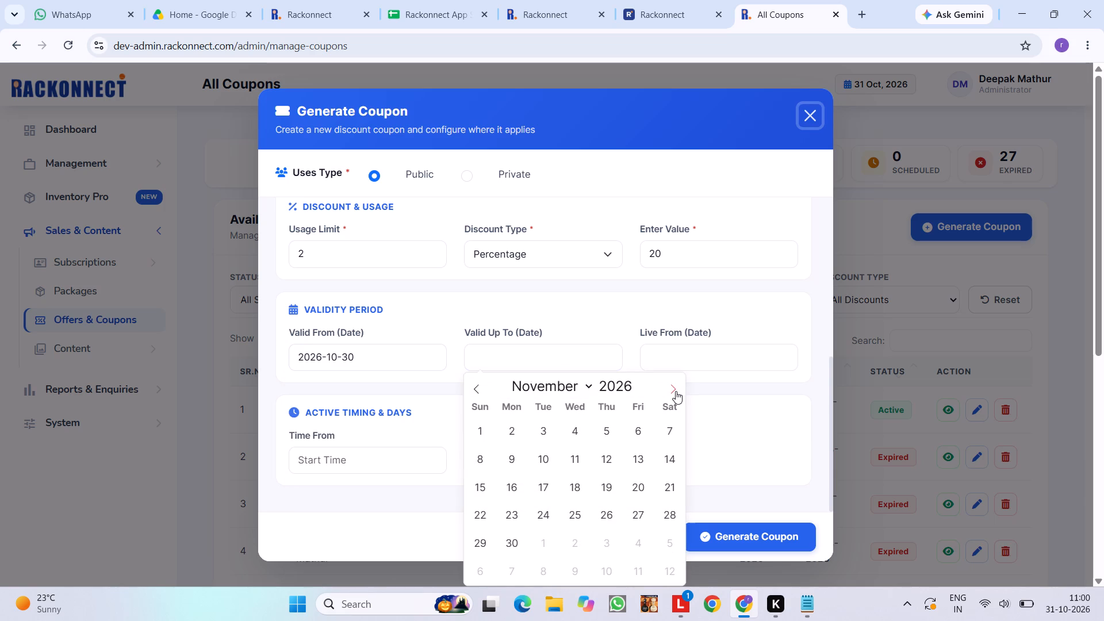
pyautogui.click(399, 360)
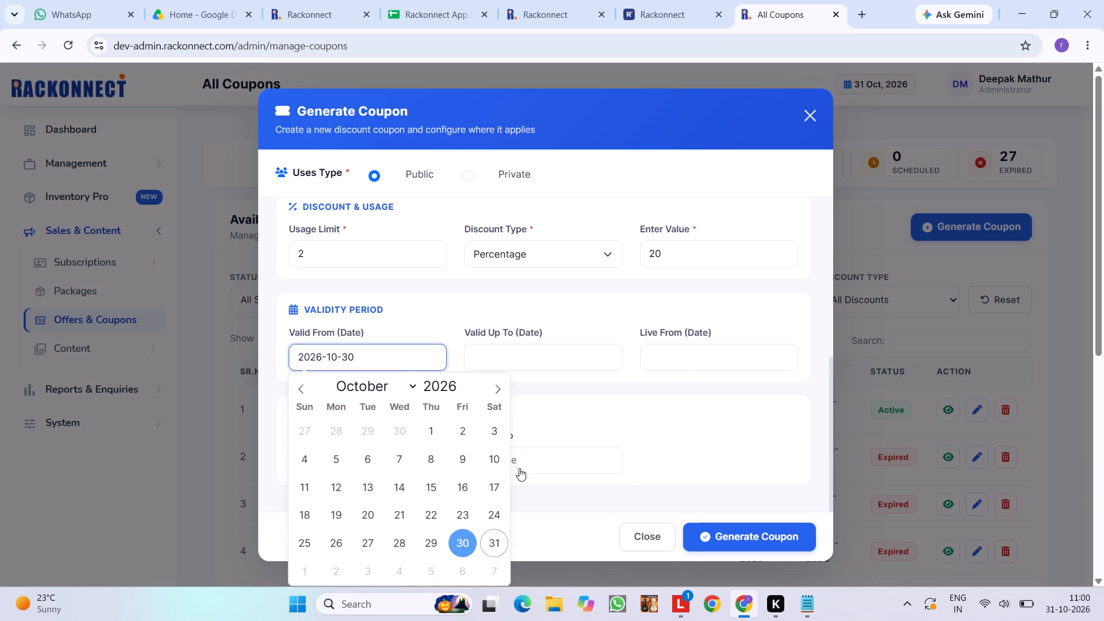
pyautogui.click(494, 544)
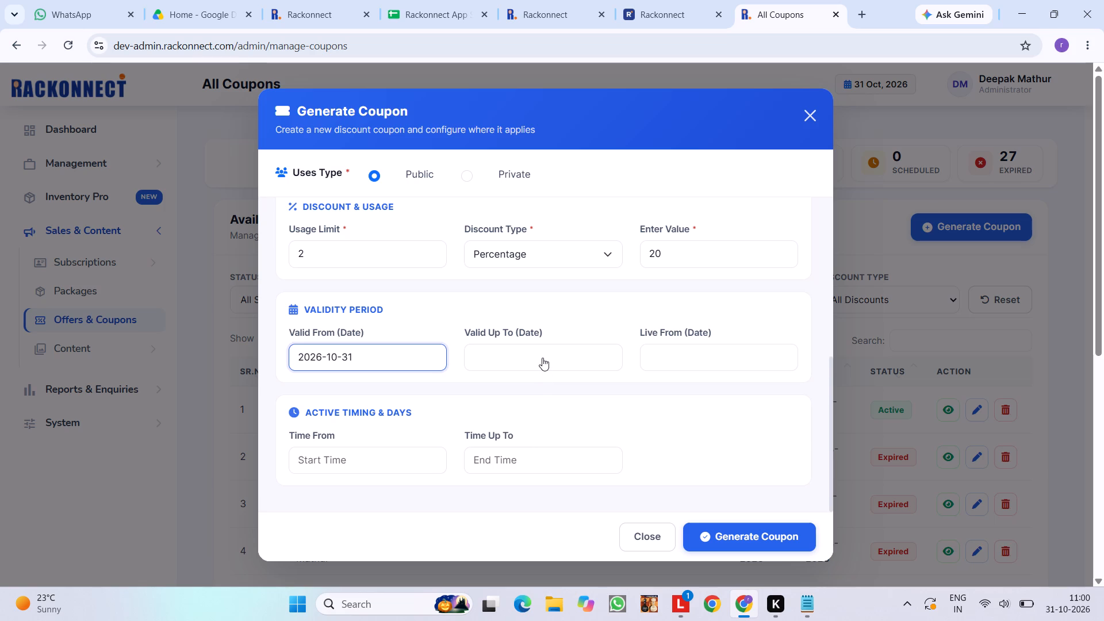
# Set the coupon's Valid Up To date to 3 December 2026.
pyautogui.click(542, 358)
pyautogui.click(675, 387)
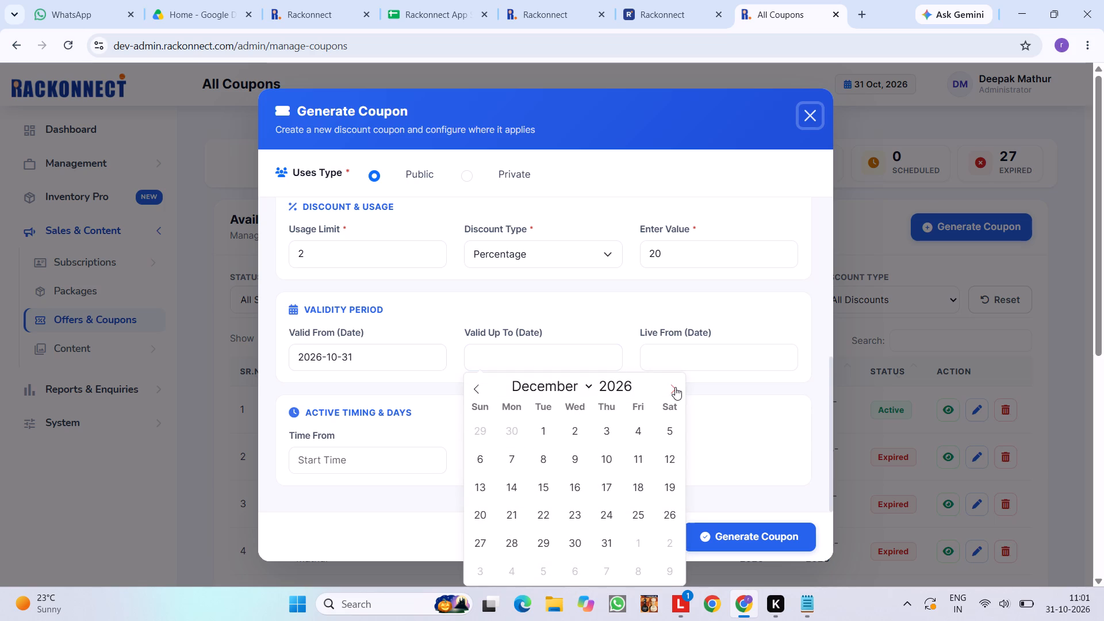
pyautogui.click(599, 438)
# Change the coupon's Valid Up To date to 10 December 2026 and set its Live From date to 31 October 2026.
pyautogui.click(587, 355)
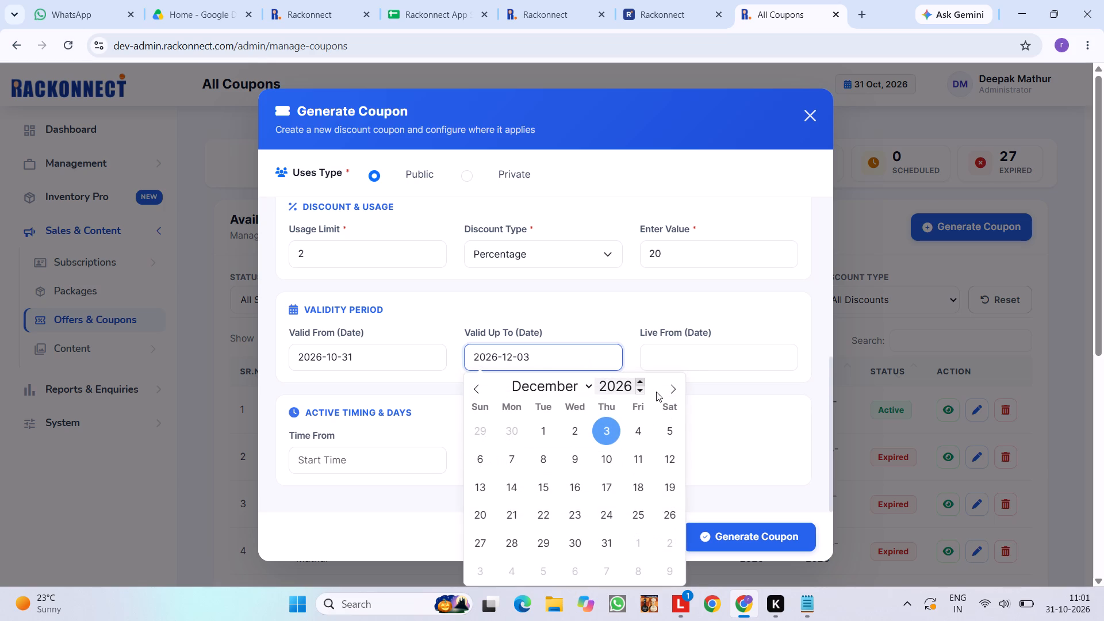
pyautogui.click(596, 461)
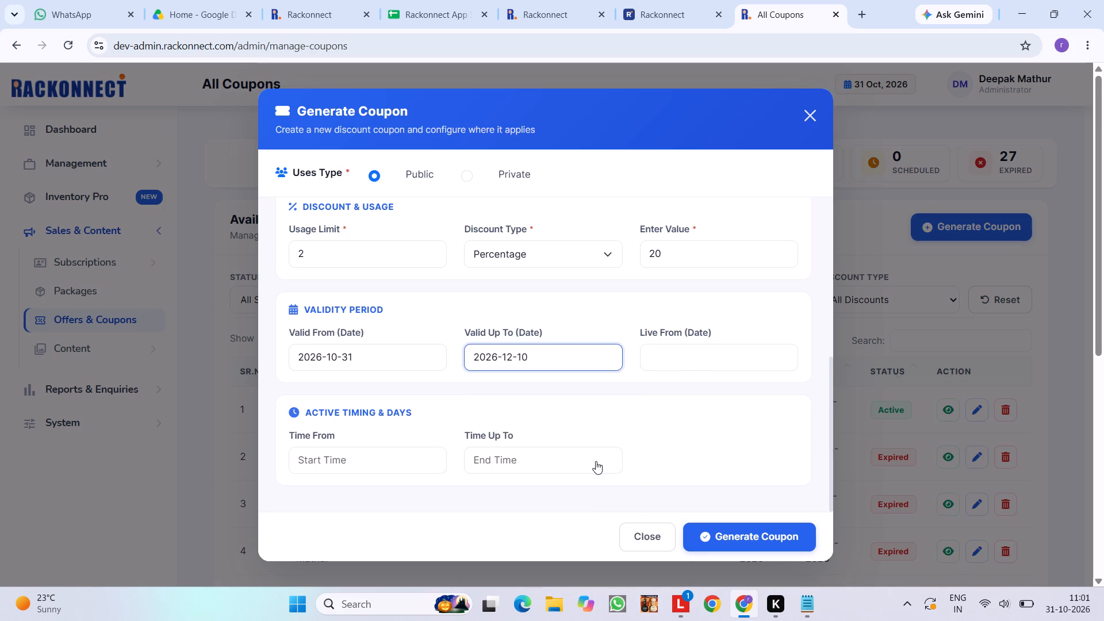
pyautogui.click(706, 360)
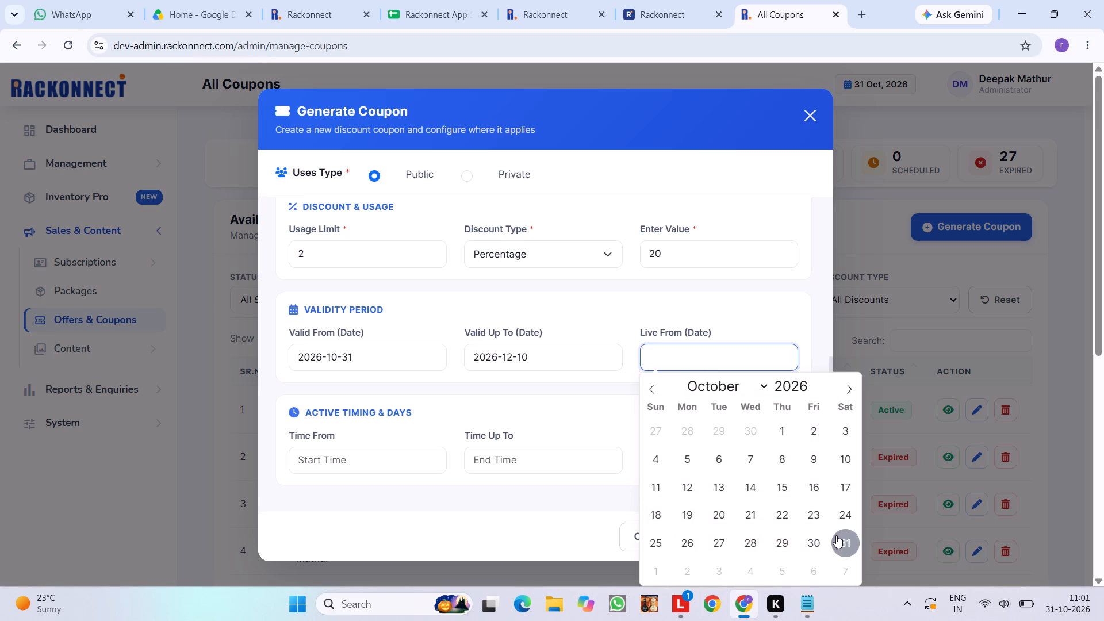
pyautogui.click(837, 535)
# Set the coupon's active timing from 12:00 AM (00:00) up to 11:00 PM (23:00).
pyautogui.click(373, 459)
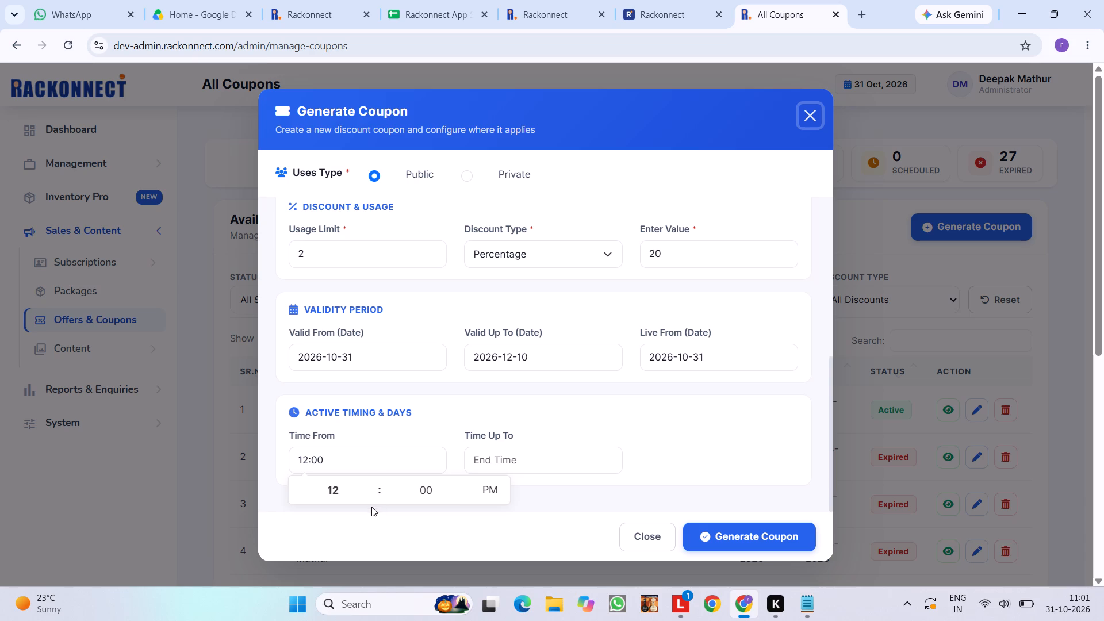
pyautogui.click(371, 504)
pyautogui.click(373, 481)
pyautogui.click(499, 495)
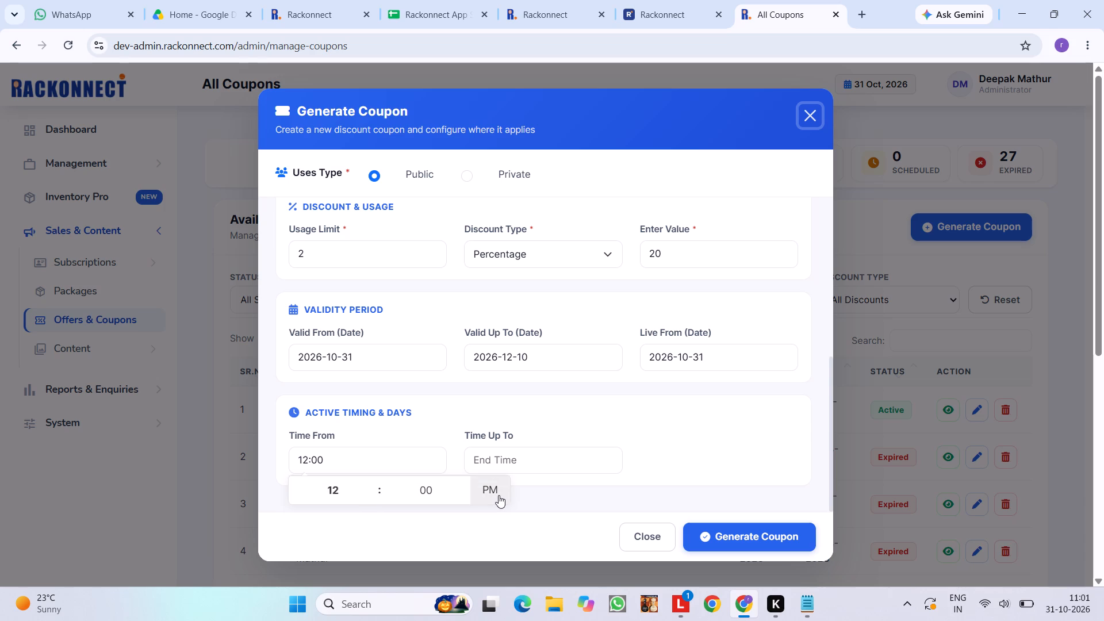
pyautogui.click(572, 459)
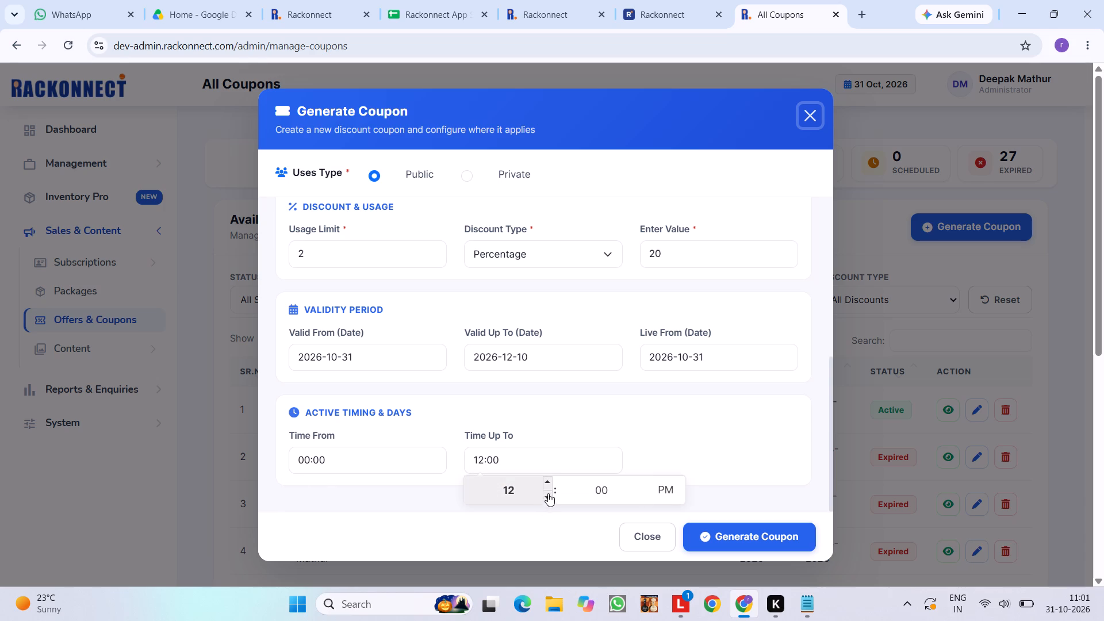
pyautogui.click(549, 487)
pyautogui.doubleClick(548, 500)
pyautogui.click(671, 488)
pyautogui.click(661, 432)
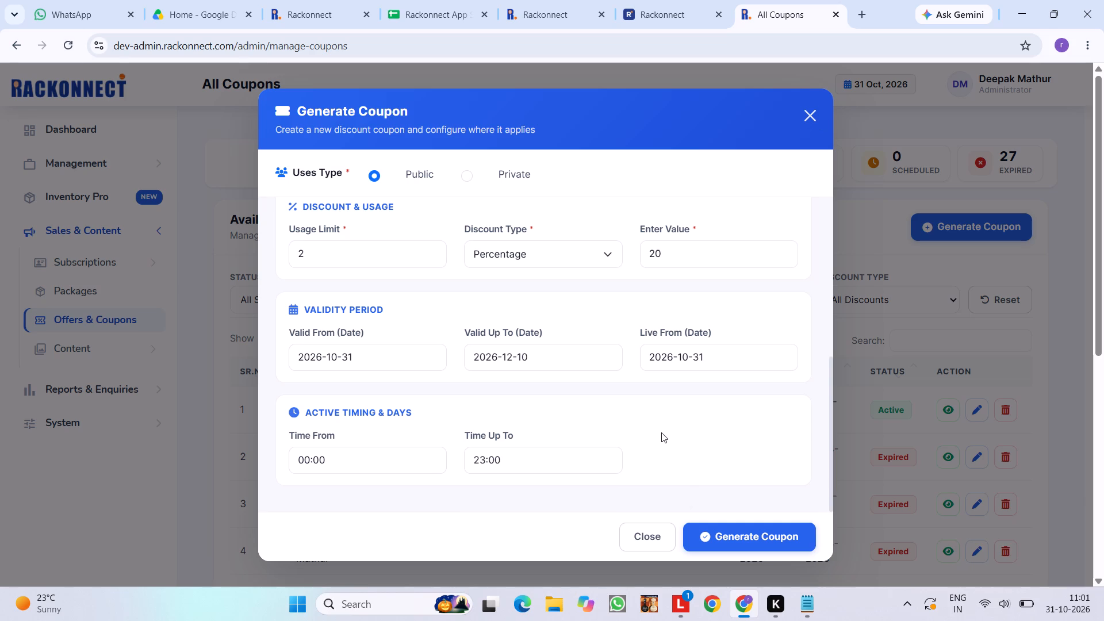
# Generate the SAVE20 coupon with the configured settings.
pyautogui.click(707, 528)
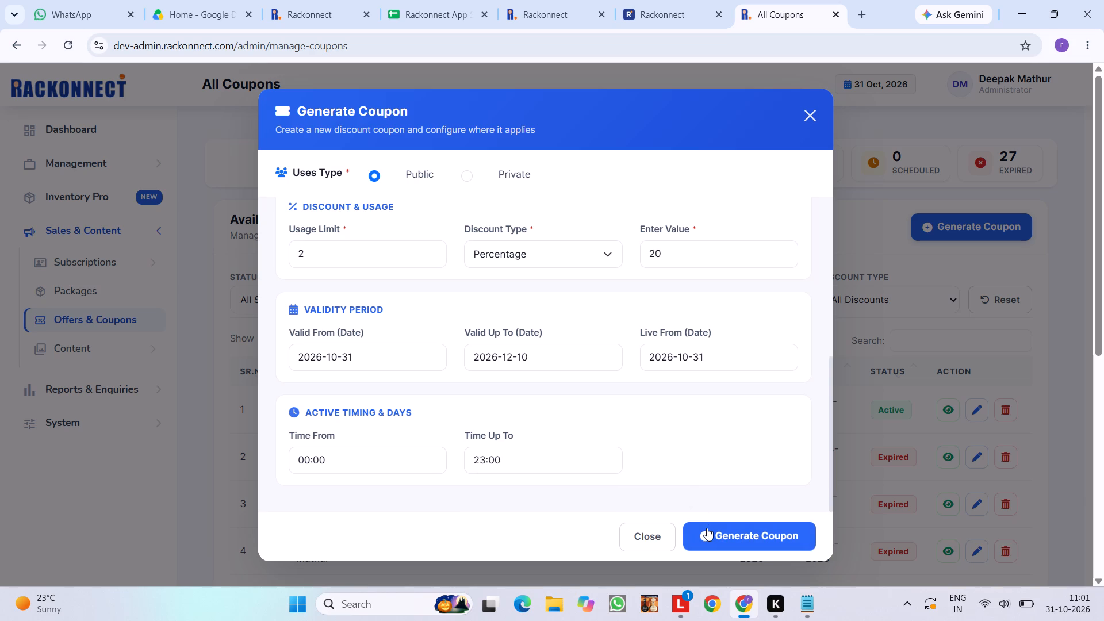
pyautogui.click(670, 133)
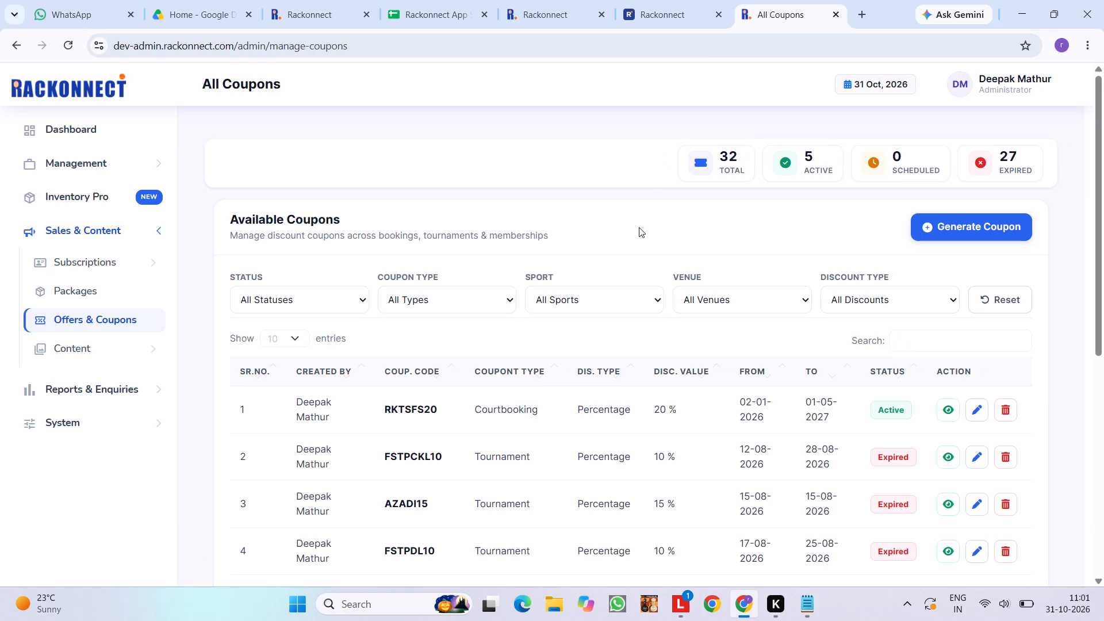
# Find the SAVE20 coupon on page 4 of the available coupons and view its full details.
pyautogui.scroll(-6, 715, 294)
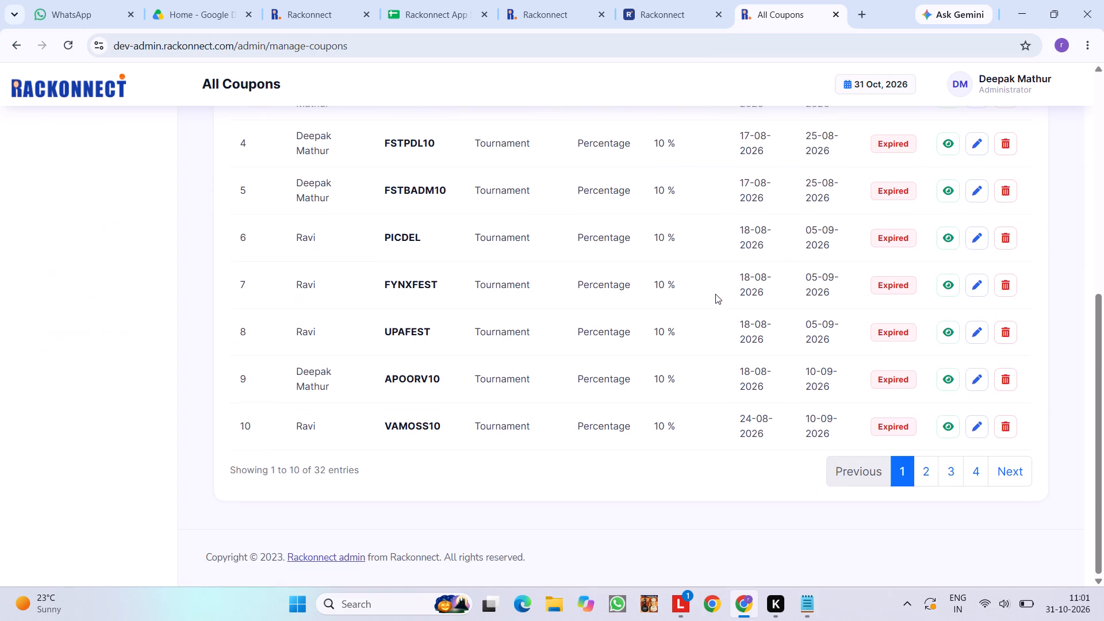
pyautogui.click(974, 467)
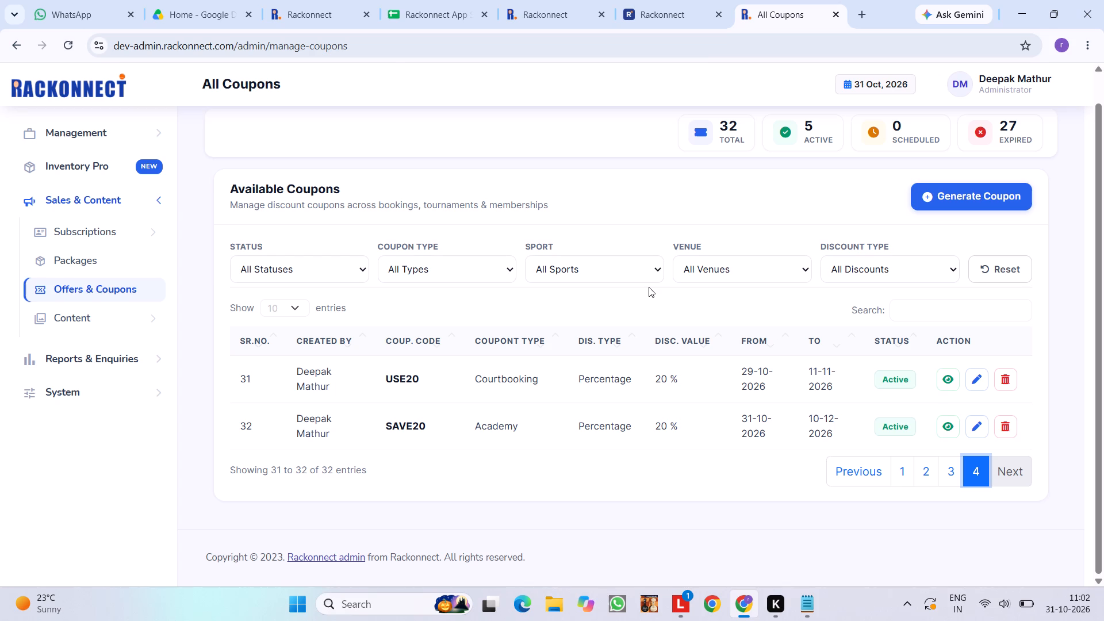
pyautogui.click(953, 423)
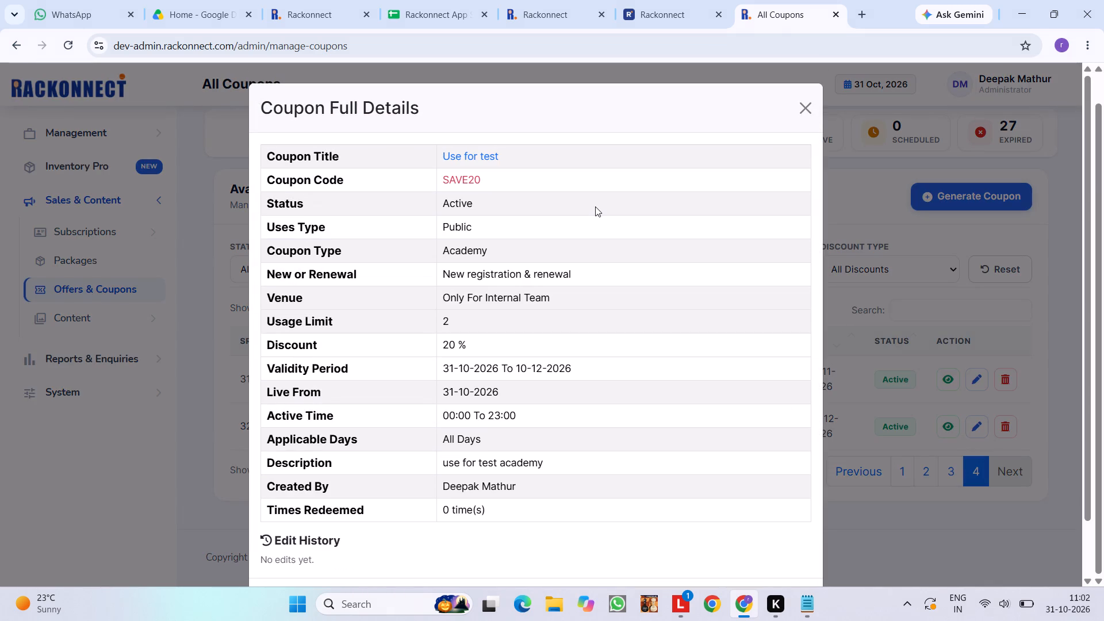
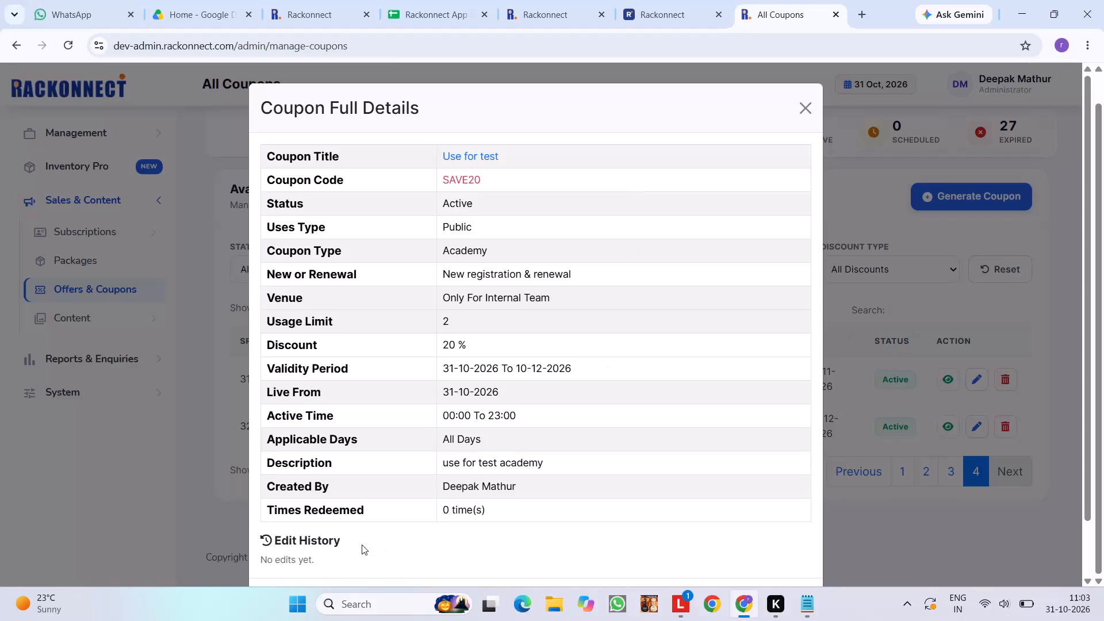
# Switch to Calculator and work out 847.46 minus the coupon's 20 percent discount.
pyautogui.click(373, 609)
pyautogui.write('cal')
pyautogui.press('Return')
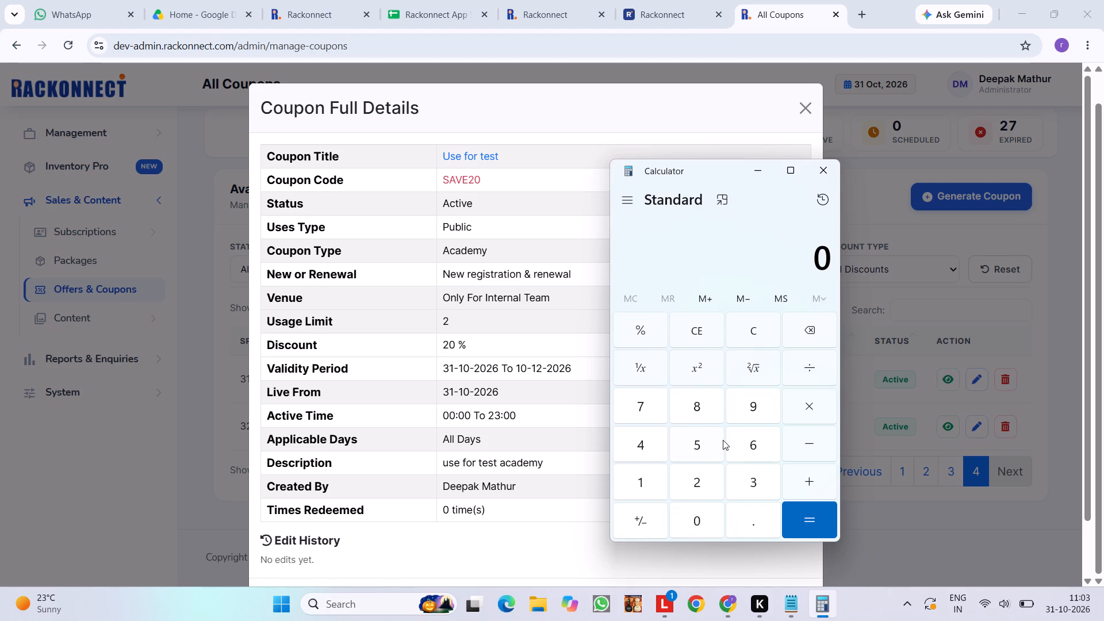
pyautogui.press('8')
pyautogui.press('4')
pyautogui.write('7.')
pyautogui.write('46-')
pyautogui.write('20')
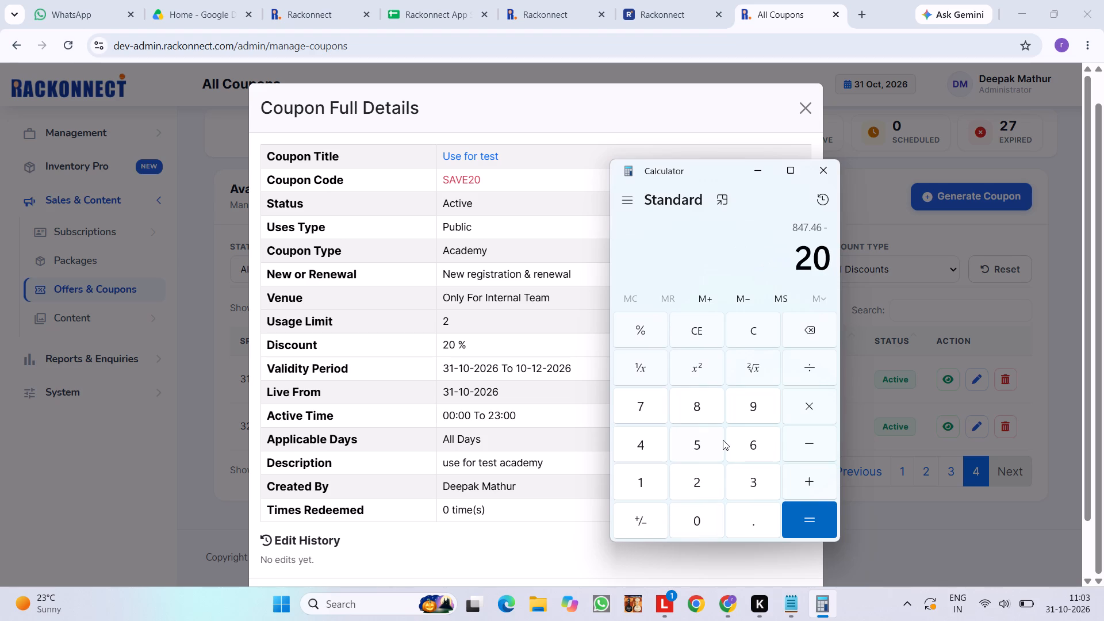
pyautogui.hotkey('shift', '%')
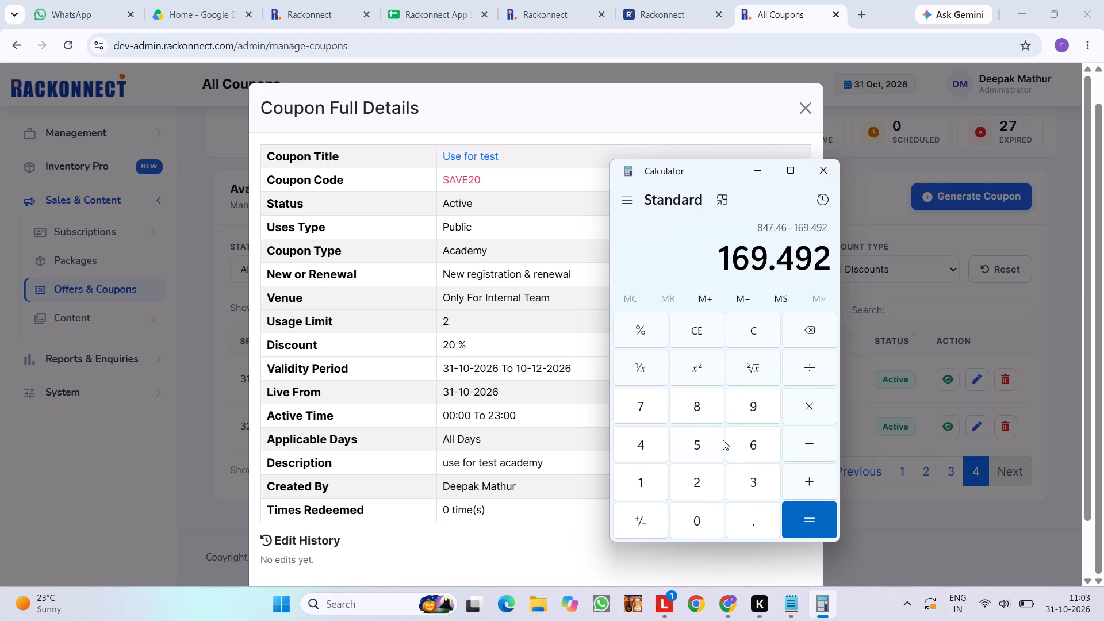
pyautogui.press('Return')
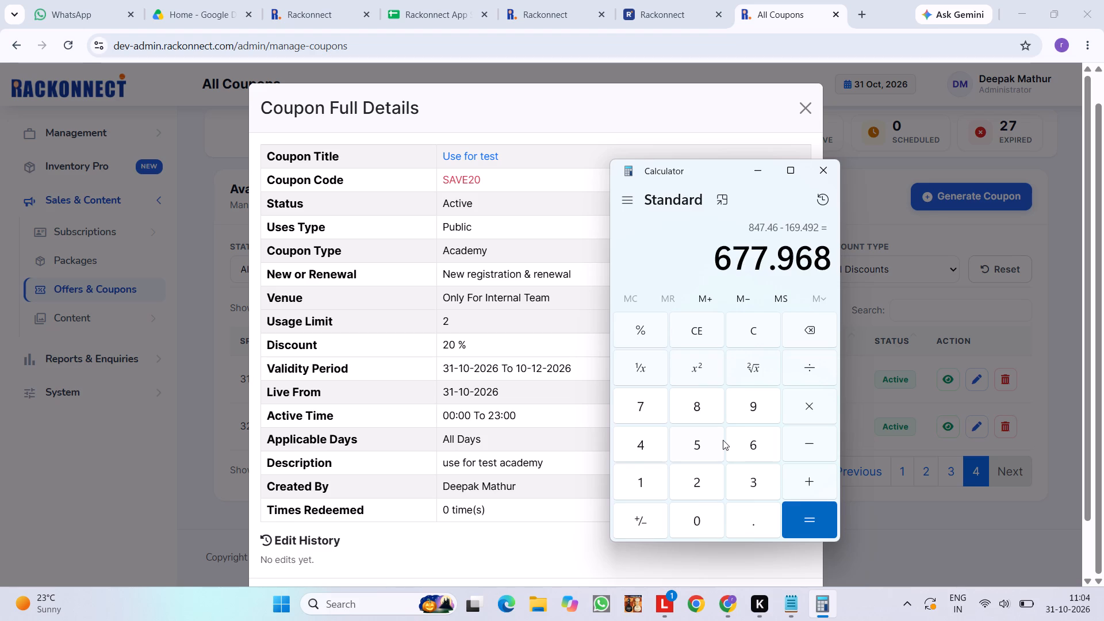
# Add 18 percent to the discounted amount, calculate the total and close the Calculator.
pyautogui.press('+')
pyautogui.write('18')
pyautogui.hotkey('shift', '%')
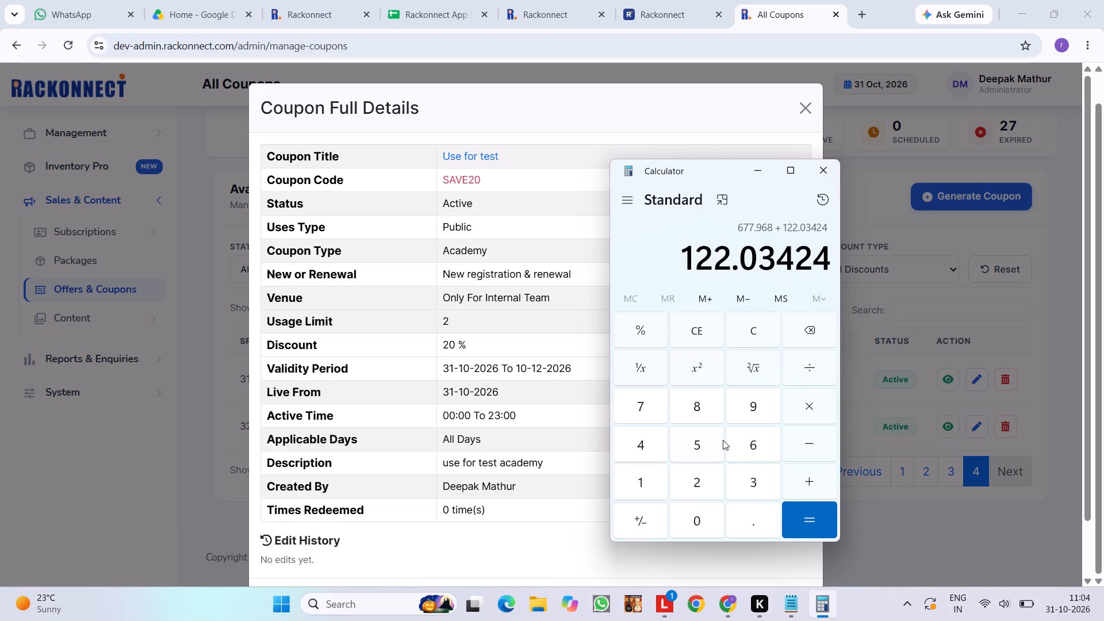
pyautogui.press('Return')
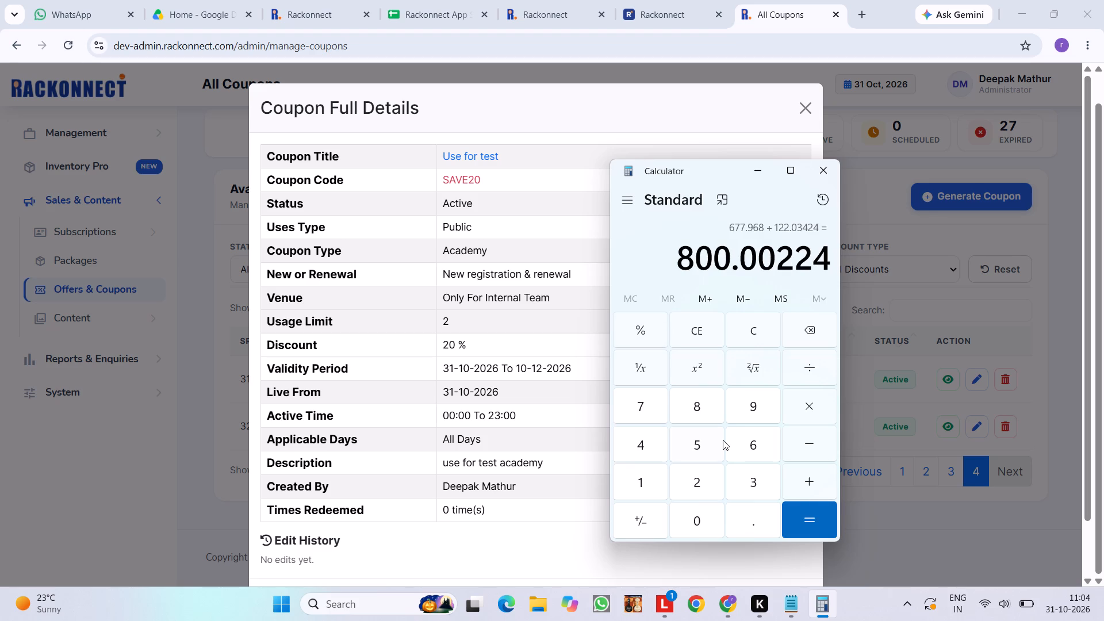
pyautogui.click(831, 168)
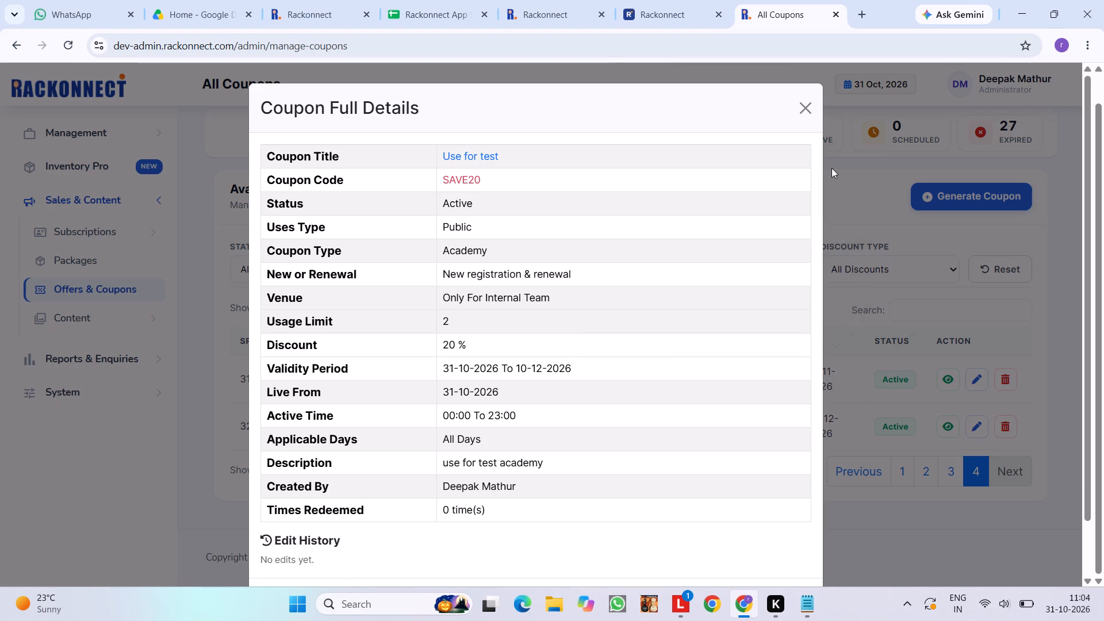
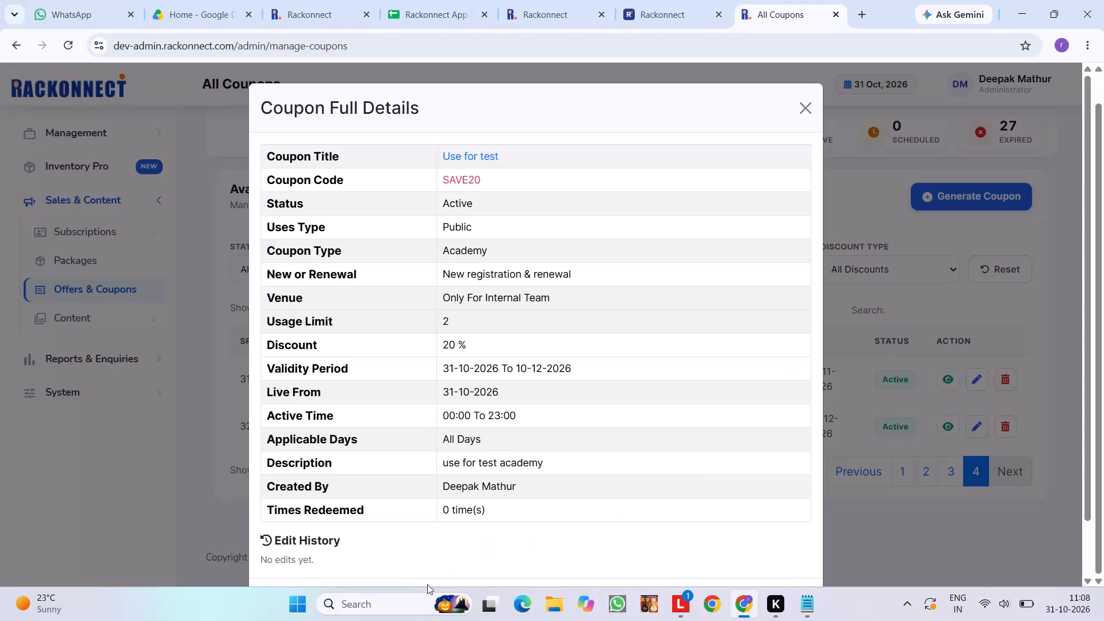
# Switch to Calculator, work out 1.69 multiplied by 4, and clear the calculation.
pyautogui.click(398, 607)
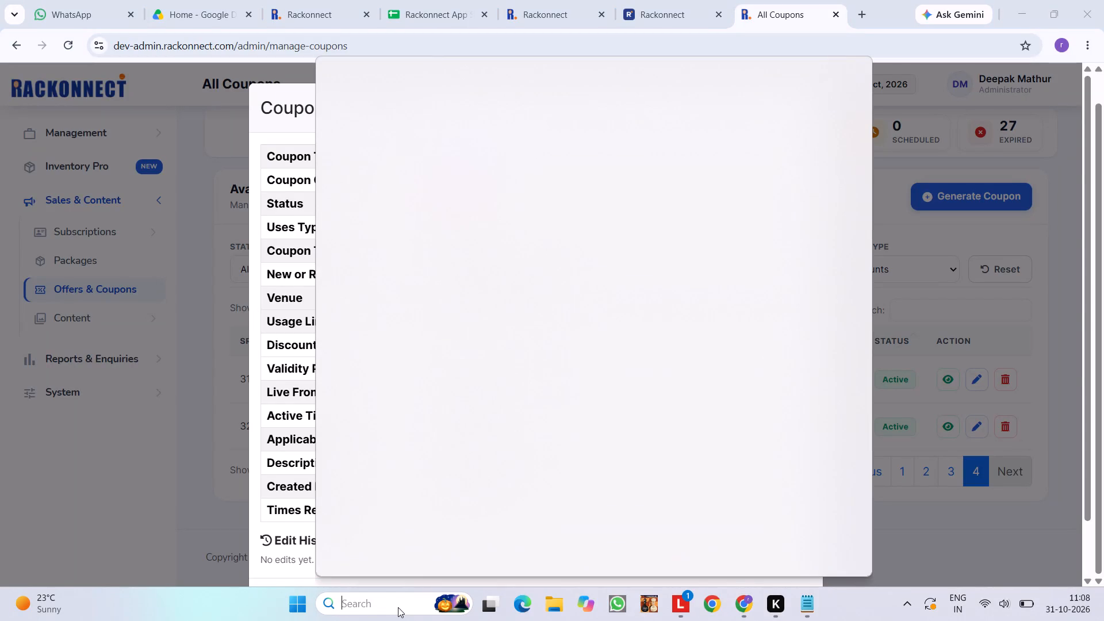
pyautogui.press('c')
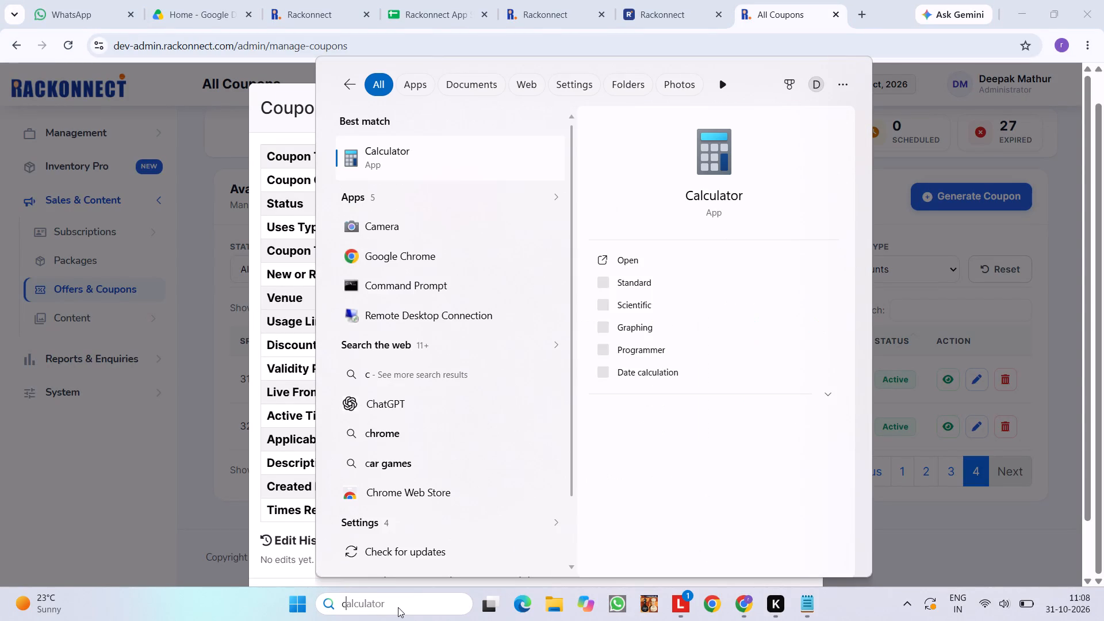
pyautogui.press('Return')
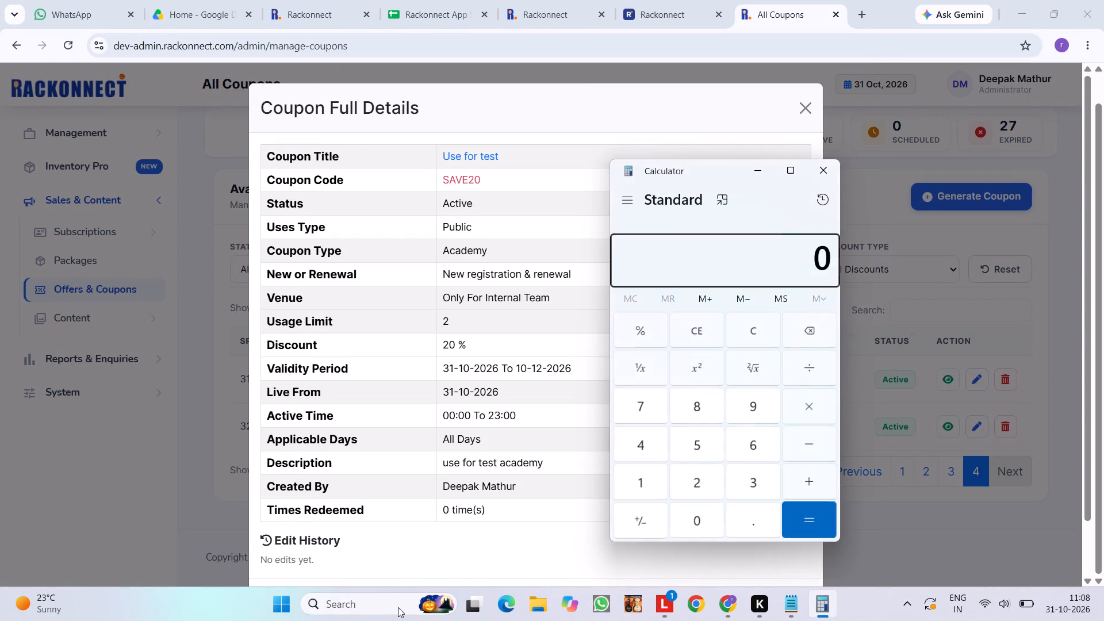
pyautogui.write('1069')
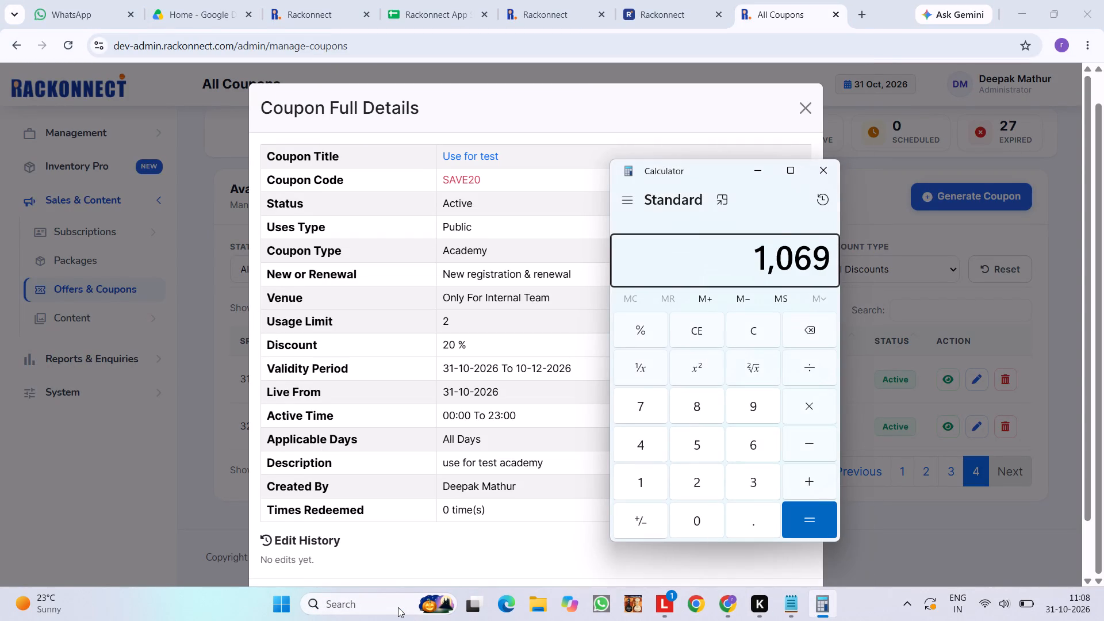
pyautogui.press('Escape')
pyautogui.write('1.69')
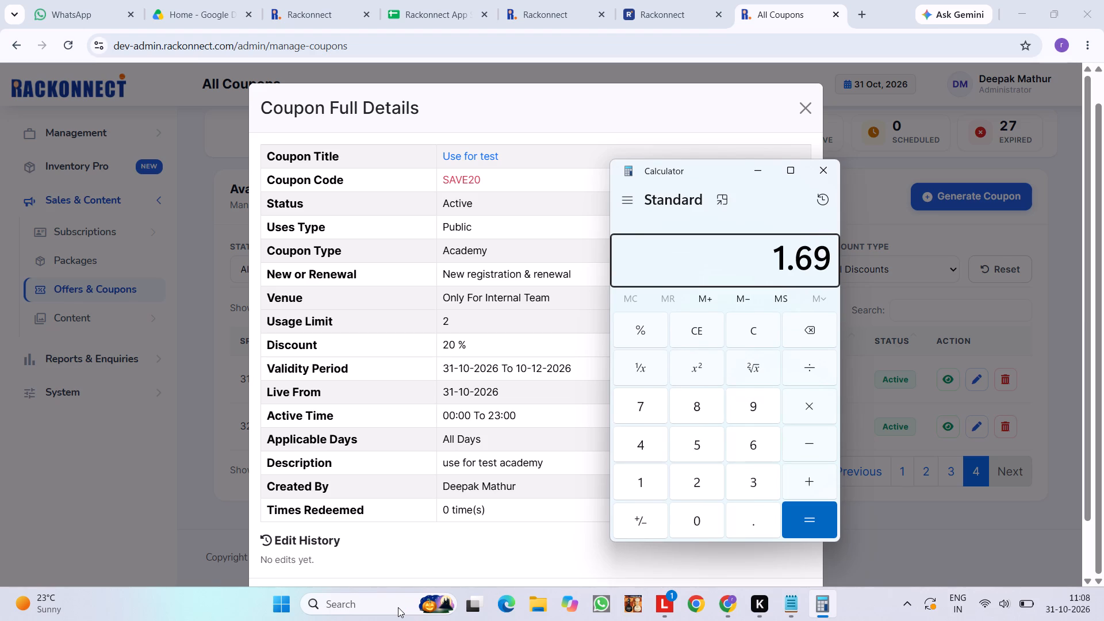
pyautogui.write('*2')
pyautogui.press('BackSpace')
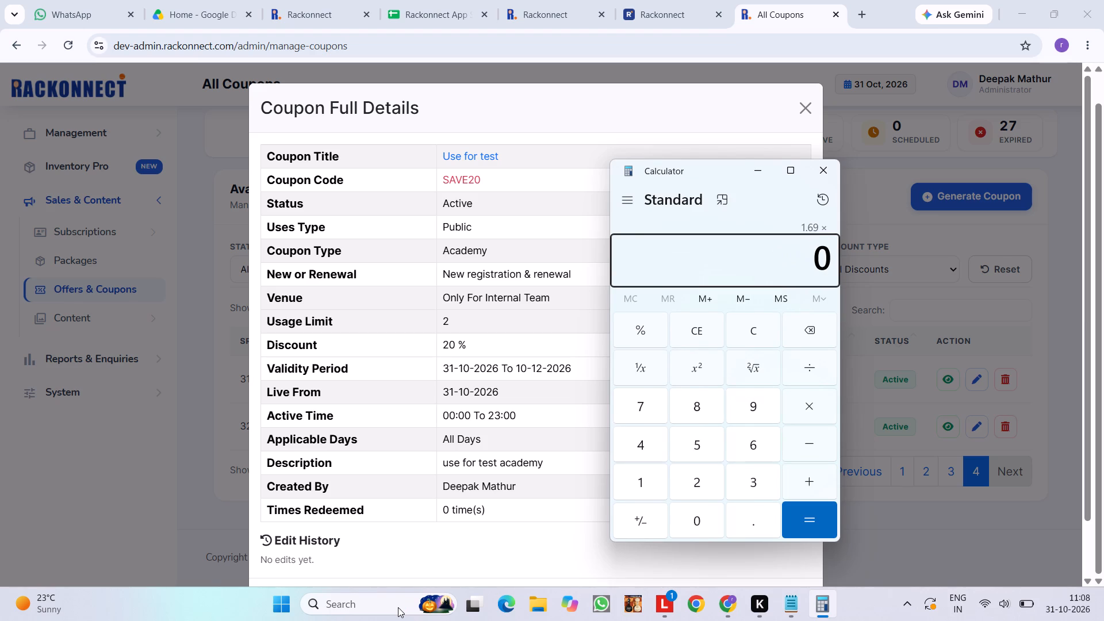
pyautogui.press('4')
pyautogui.press('Return')
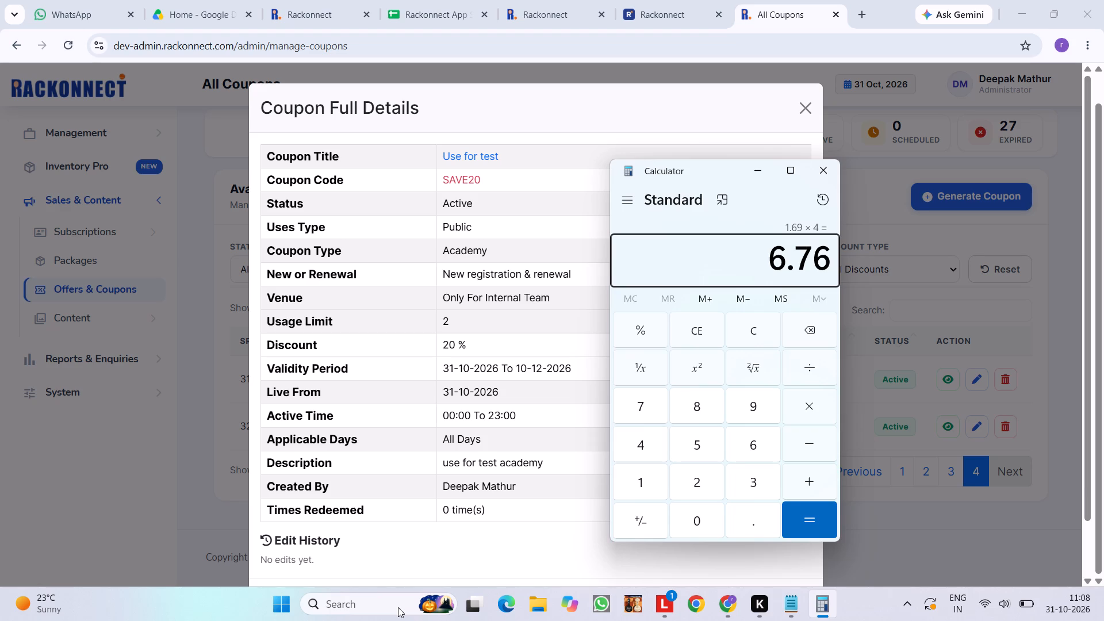
pyautogui.press('Escape')
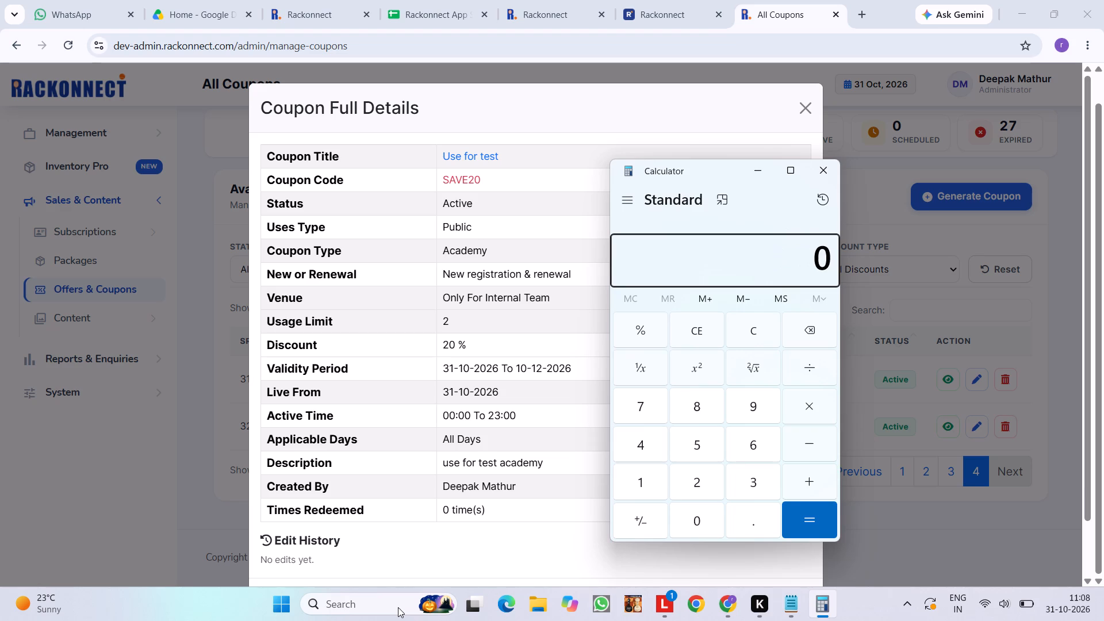
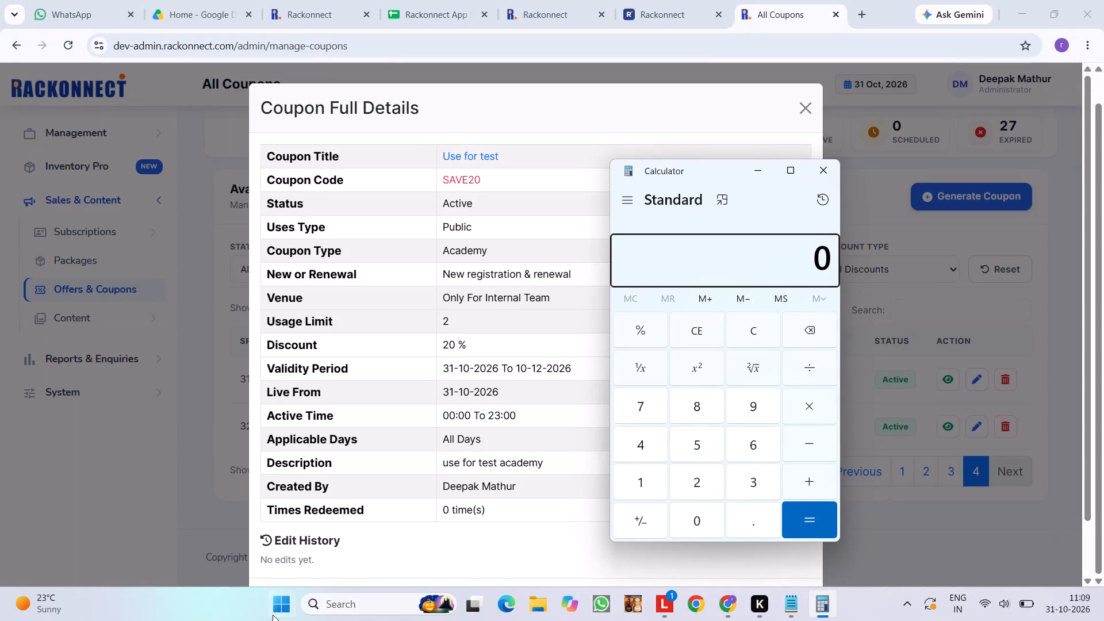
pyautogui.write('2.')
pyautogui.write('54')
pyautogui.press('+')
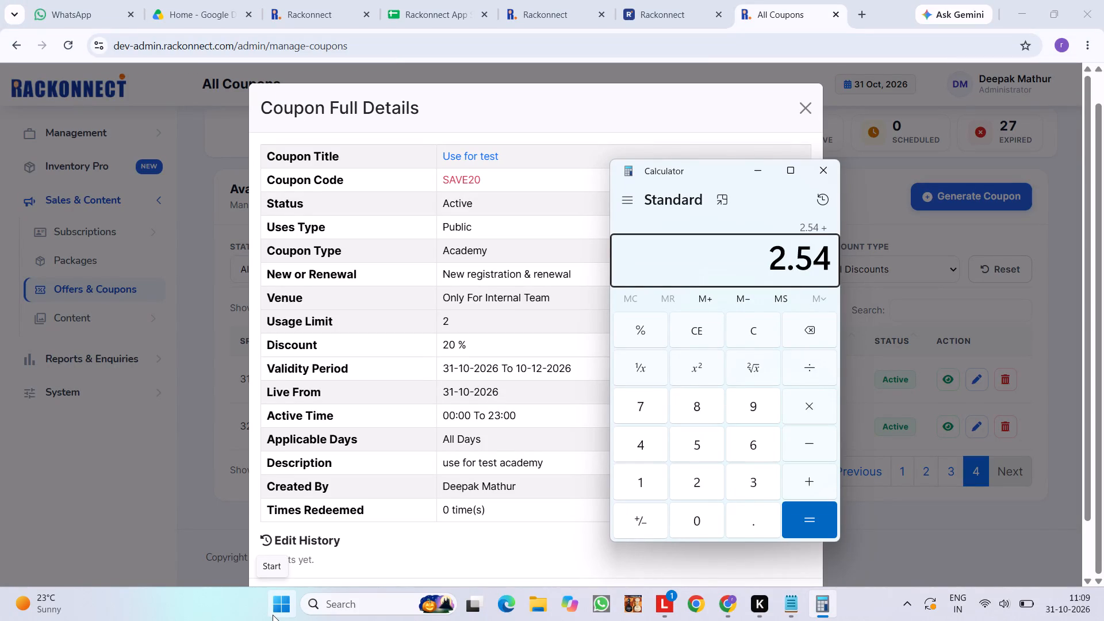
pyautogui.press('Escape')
# Calculate 2.54 multiplied by 4, and clear the calculation.
pyautogui.write('2.')
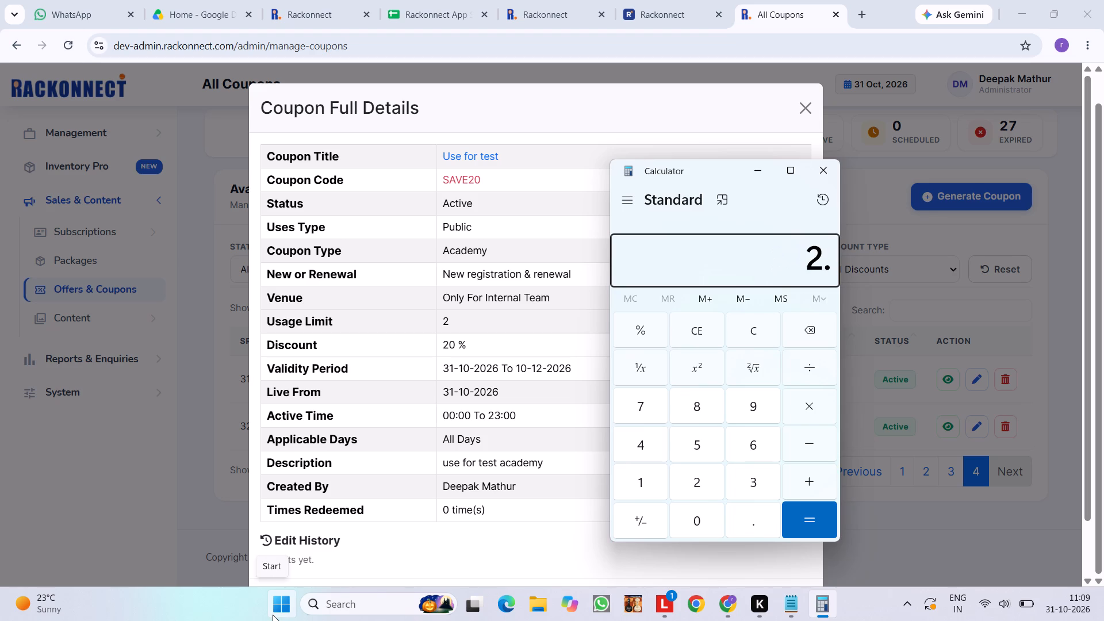
pyautogui.write('54')
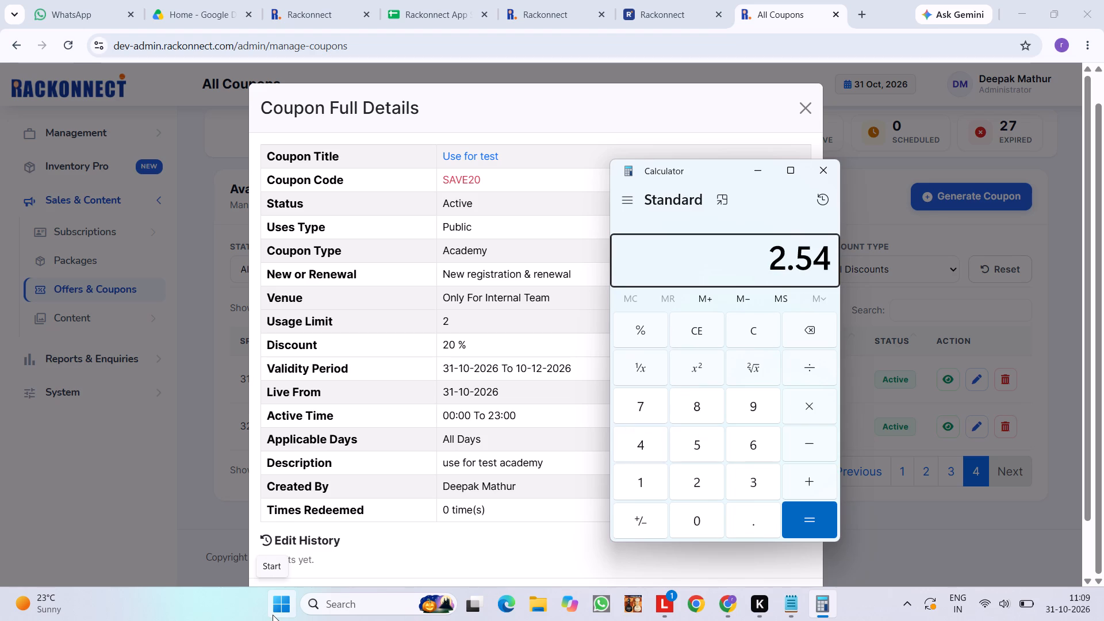
pyautogui.press('*')
pyautogui.write('4.')
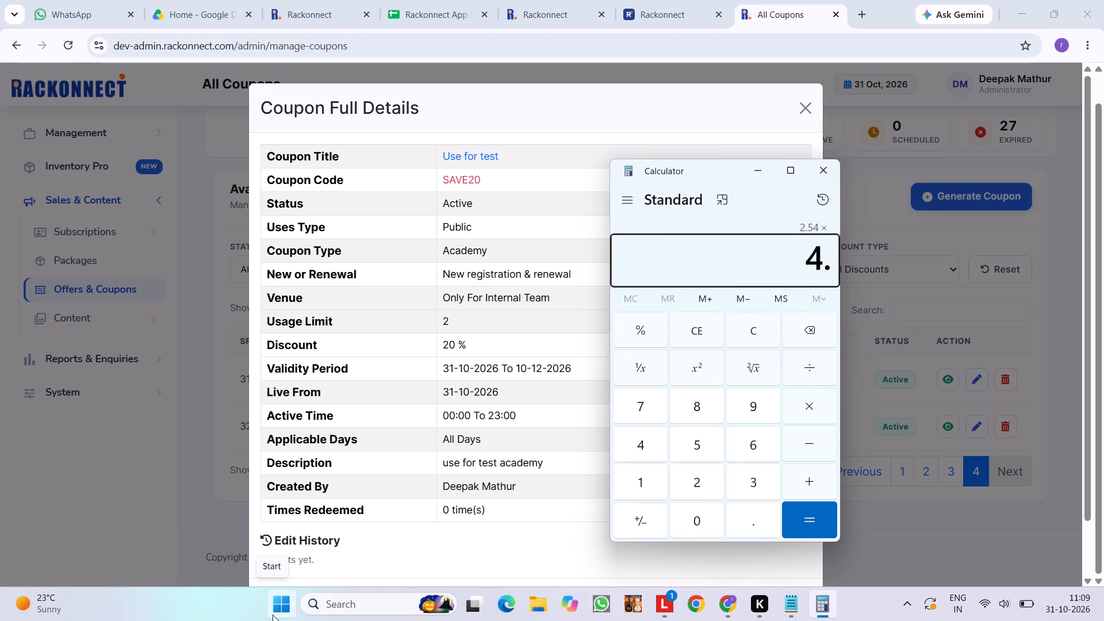
pyautogui.press('BackSpace')
pyautogui.press('Return')
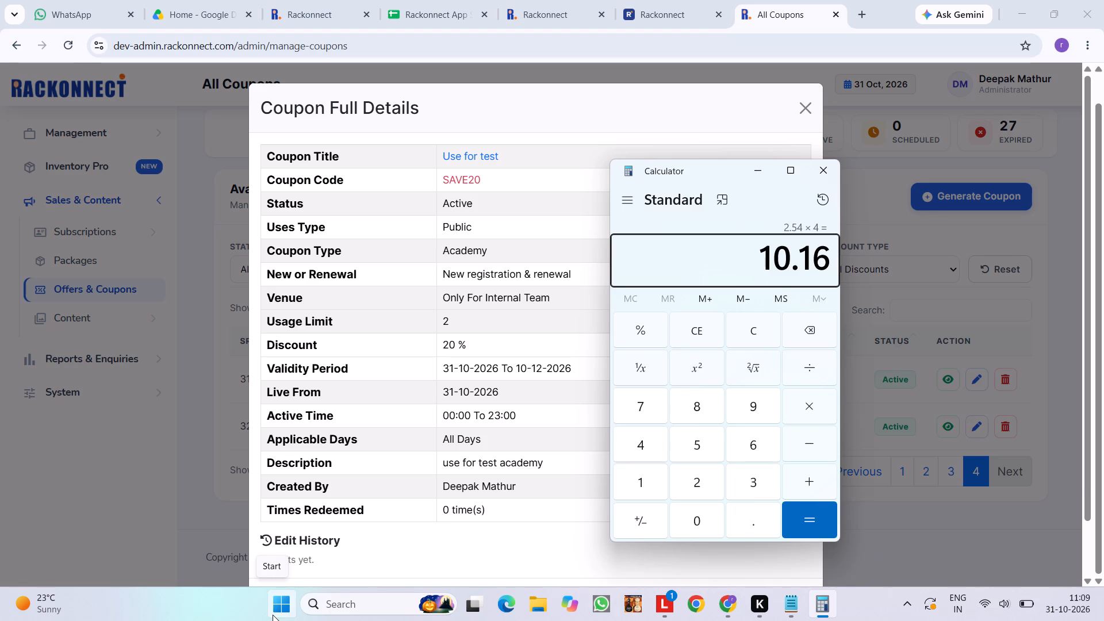
pyautogui.press('Escape')
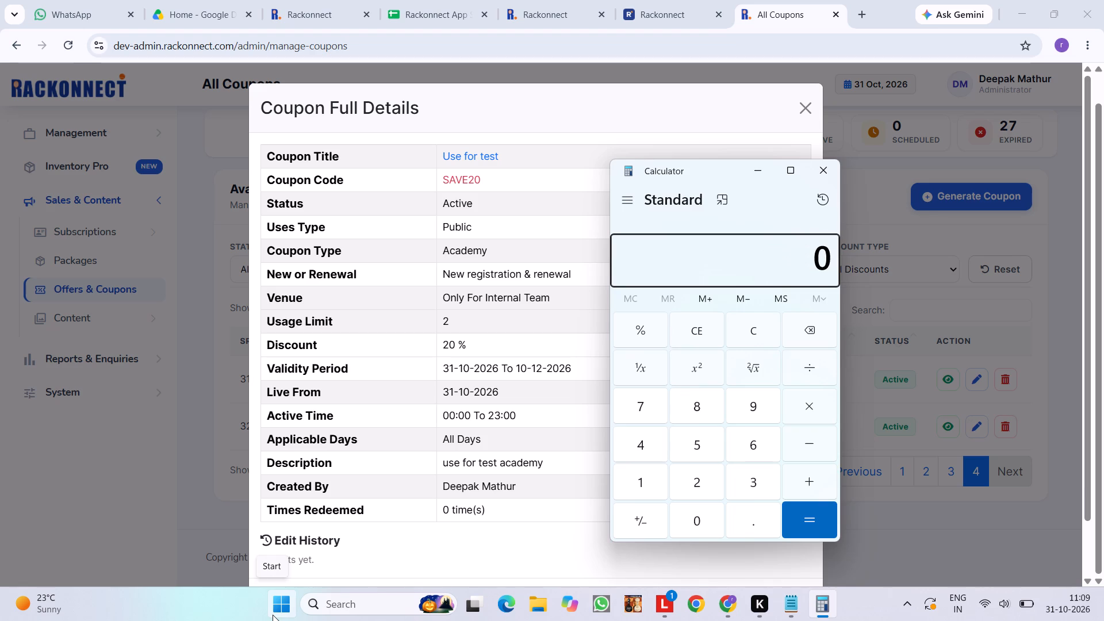
# Calculate 3 minus 18 percent, and clear the calculation.
pyautogui.write('3-')
pyautogui.write('18')
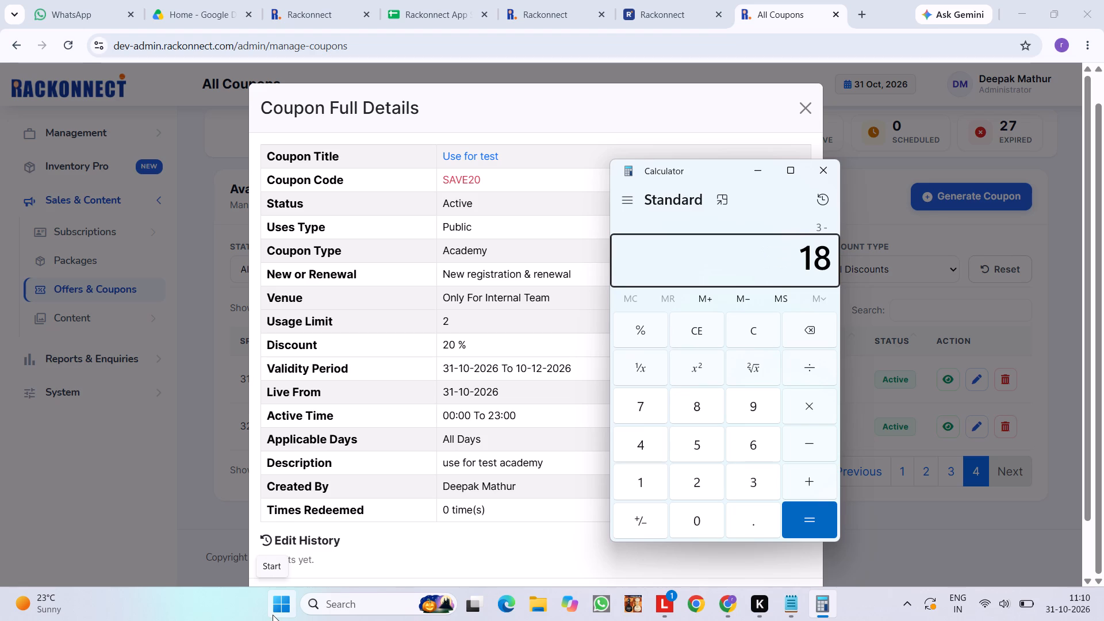
pyautogui.hotkey('shift', '%')
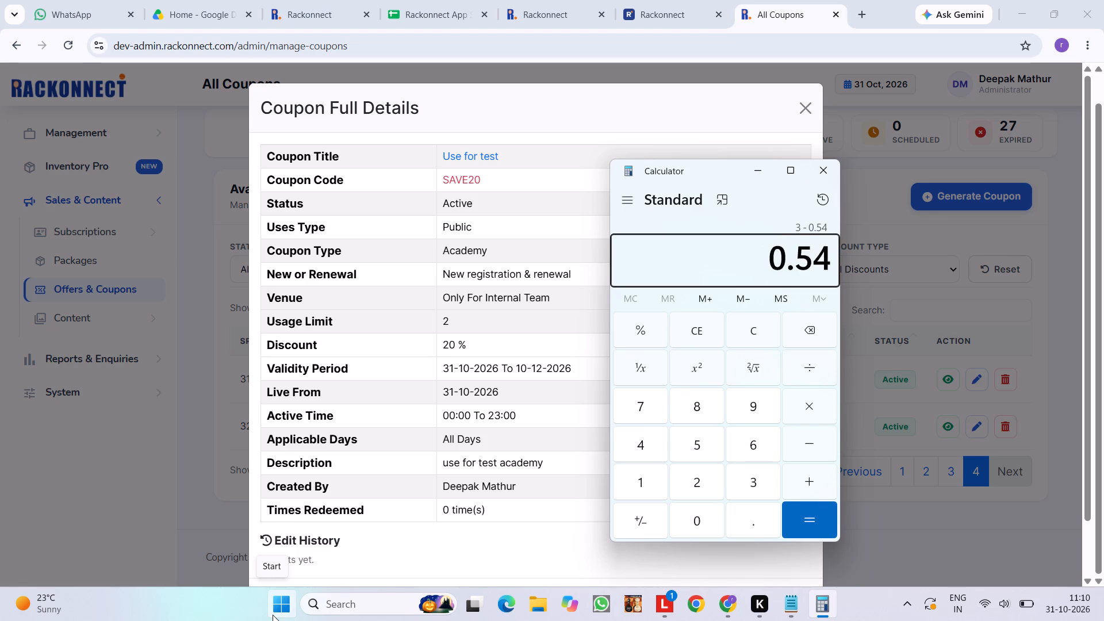
pyautogui.press('Return')
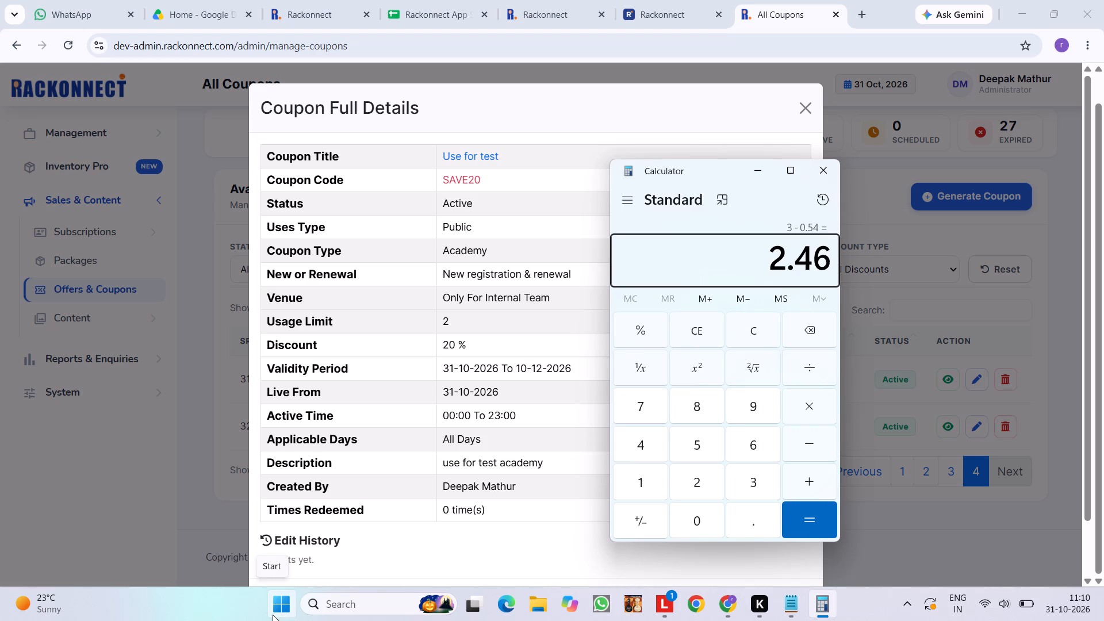
pyautogui.press('Escape')
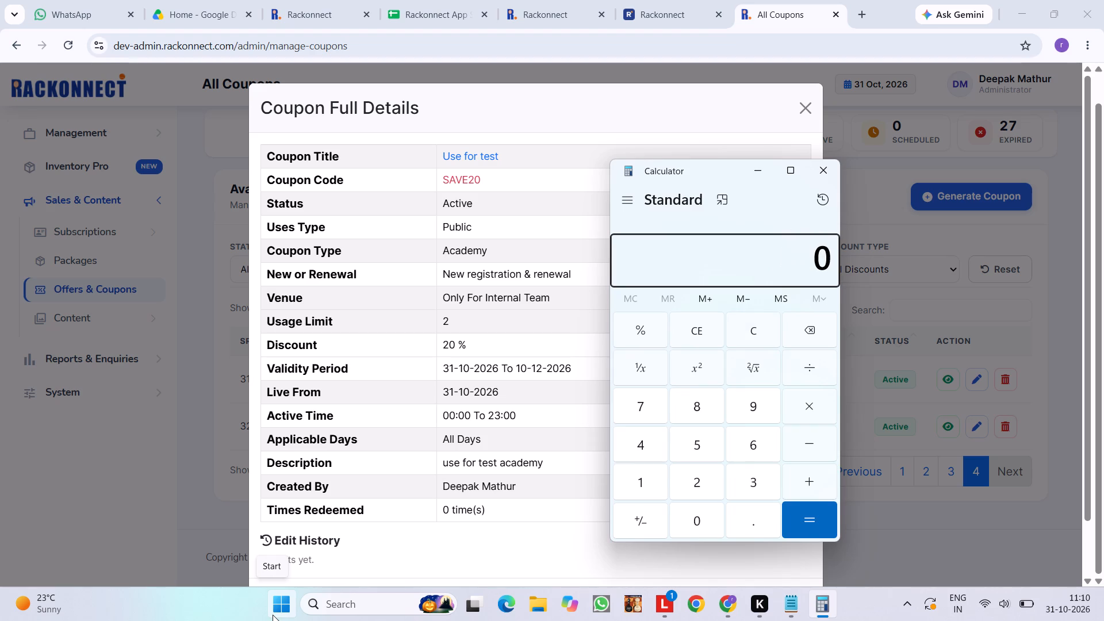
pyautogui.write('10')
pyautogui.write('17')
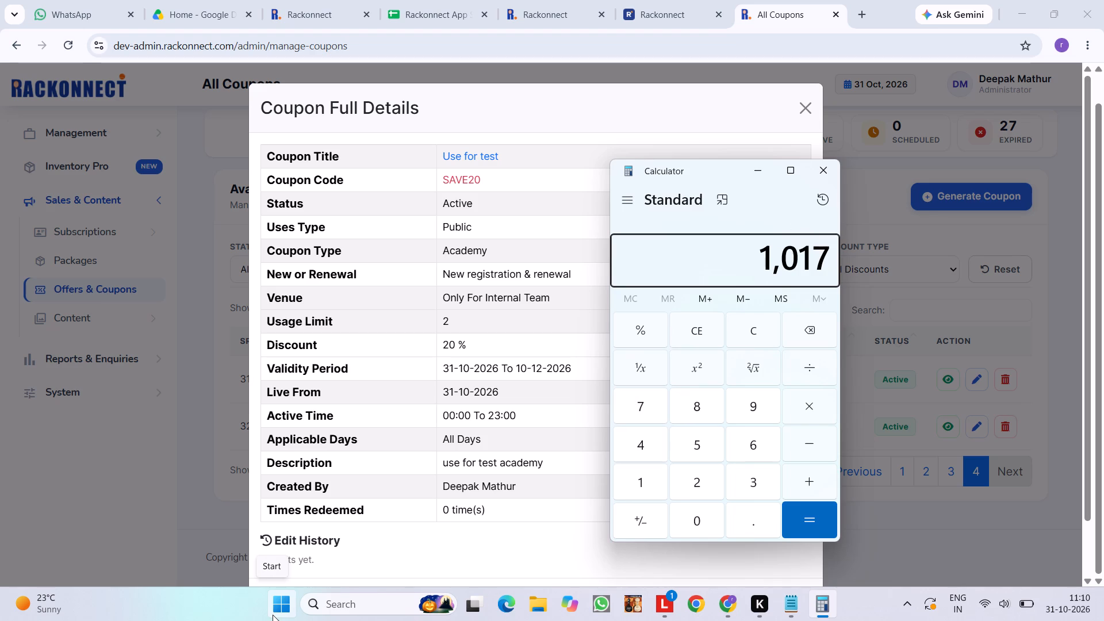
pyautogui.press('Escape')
# Calculate 10.17 minus a 10 percent discount, add 18 percent to the discounted amount, and clear the calculation.
pyautogui.write('10.17')
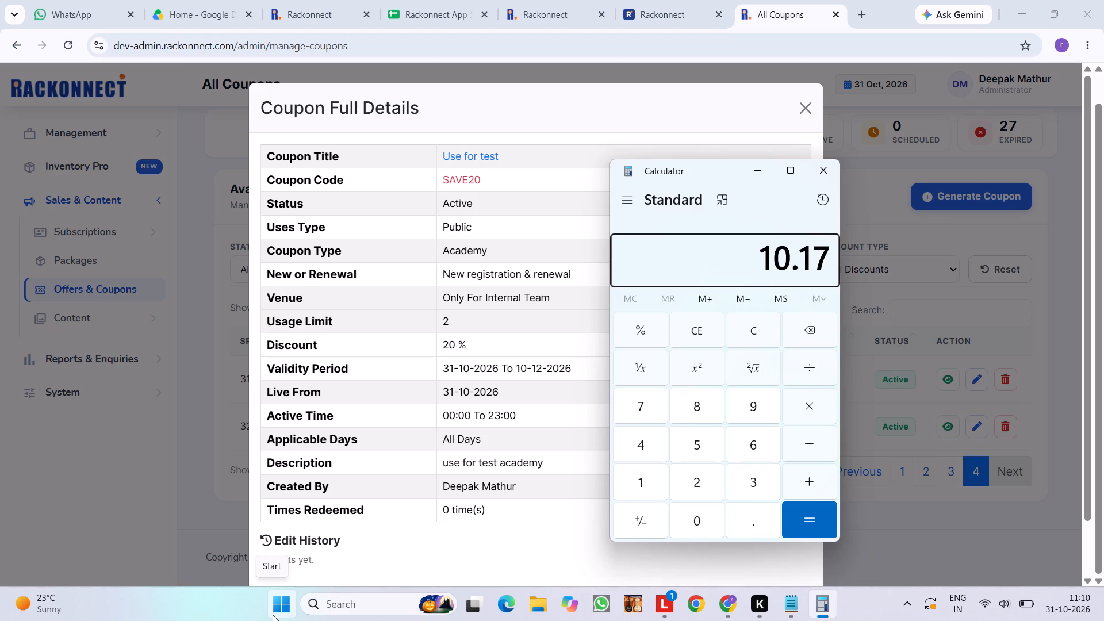
pyautogui.press('-')
pyautogui.write('10')
pyautogui.hotkey('shift', '%')
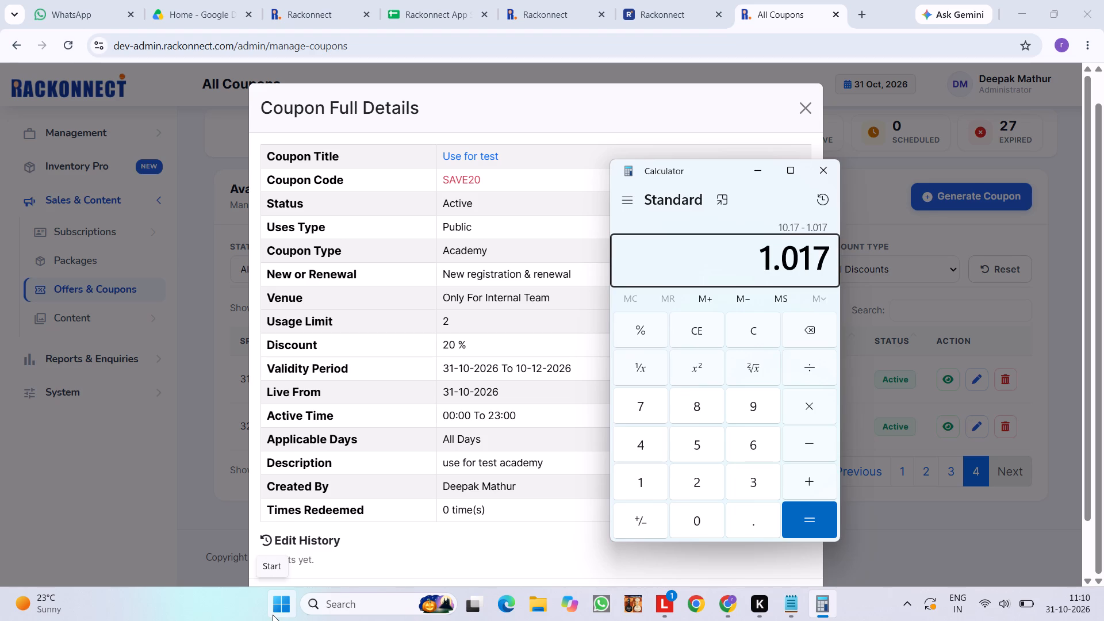
pyautogui.press('Return')
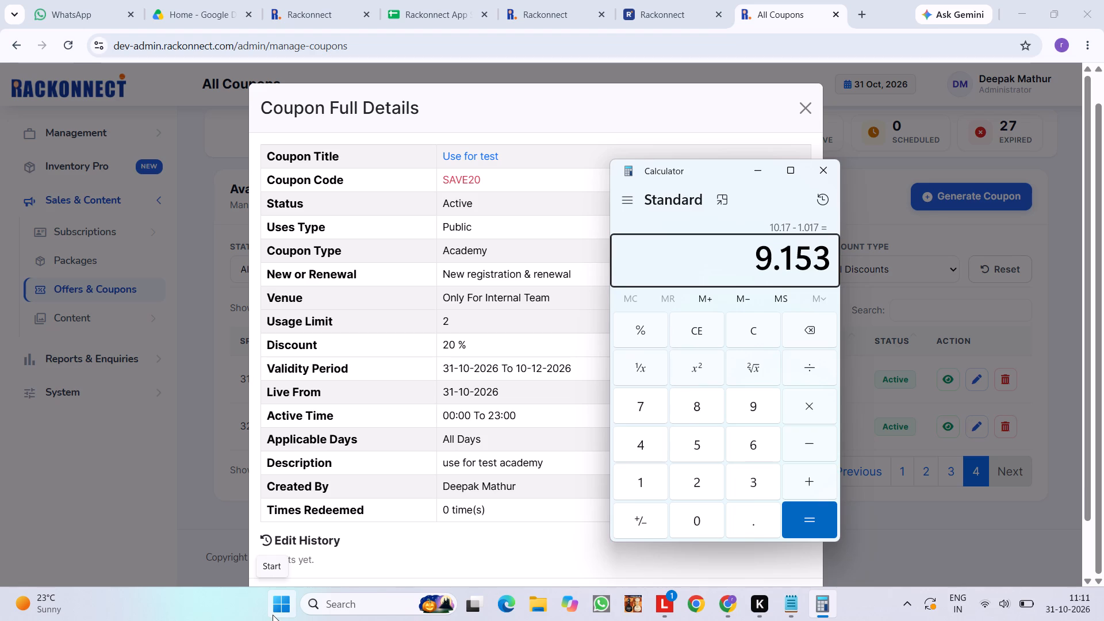
pyautogui.press('+')
pyautogui.write('18')
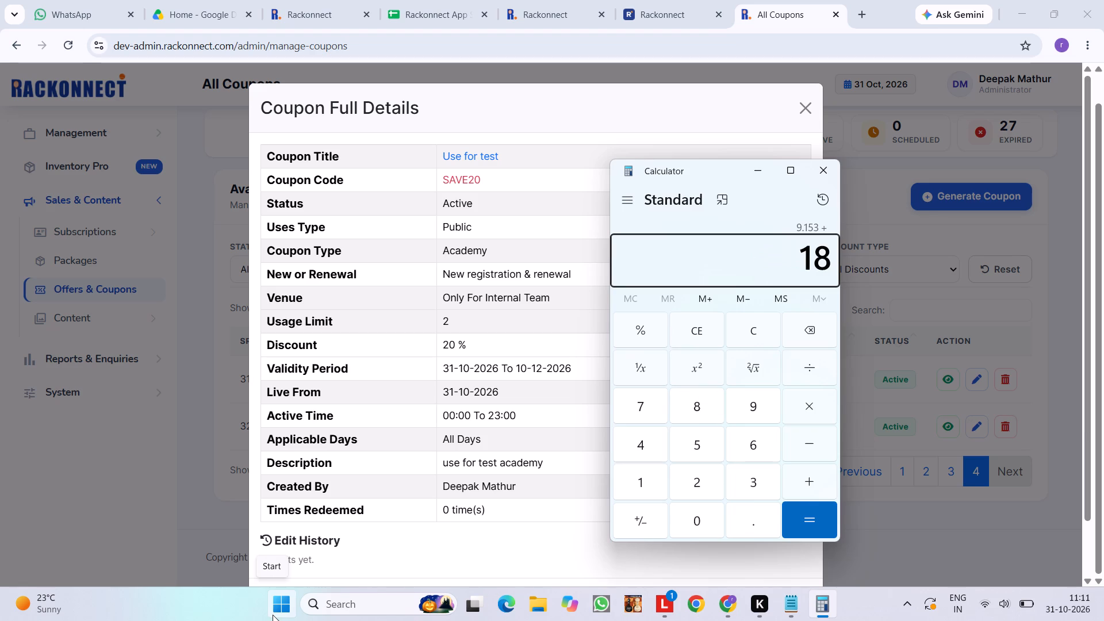
pyautogui.hotkey('shift', '%')
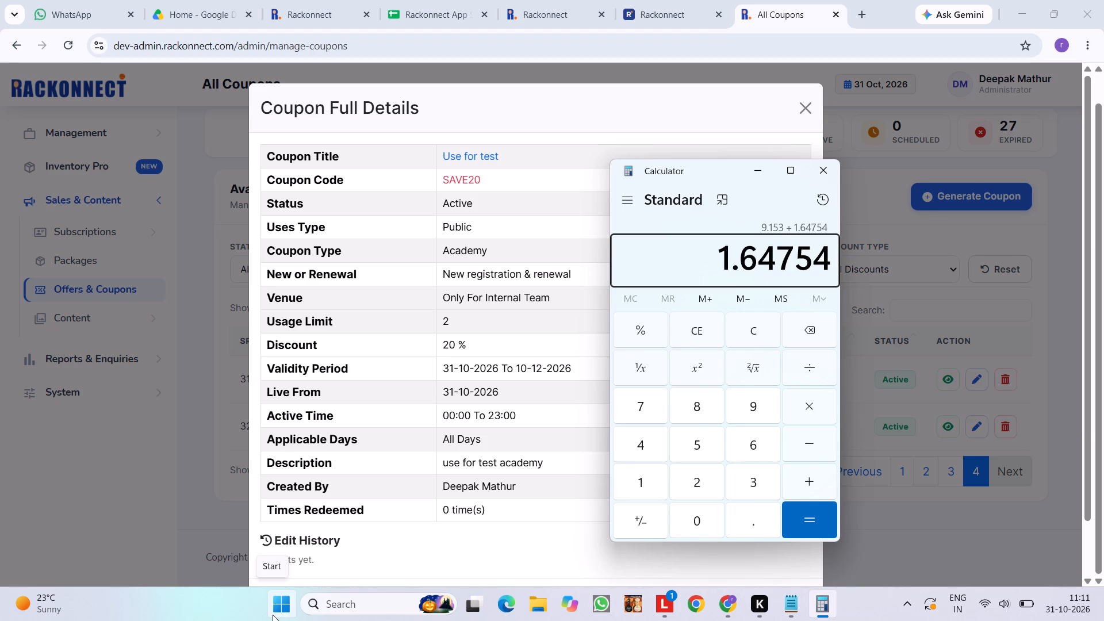
pyautogui.press('Return')
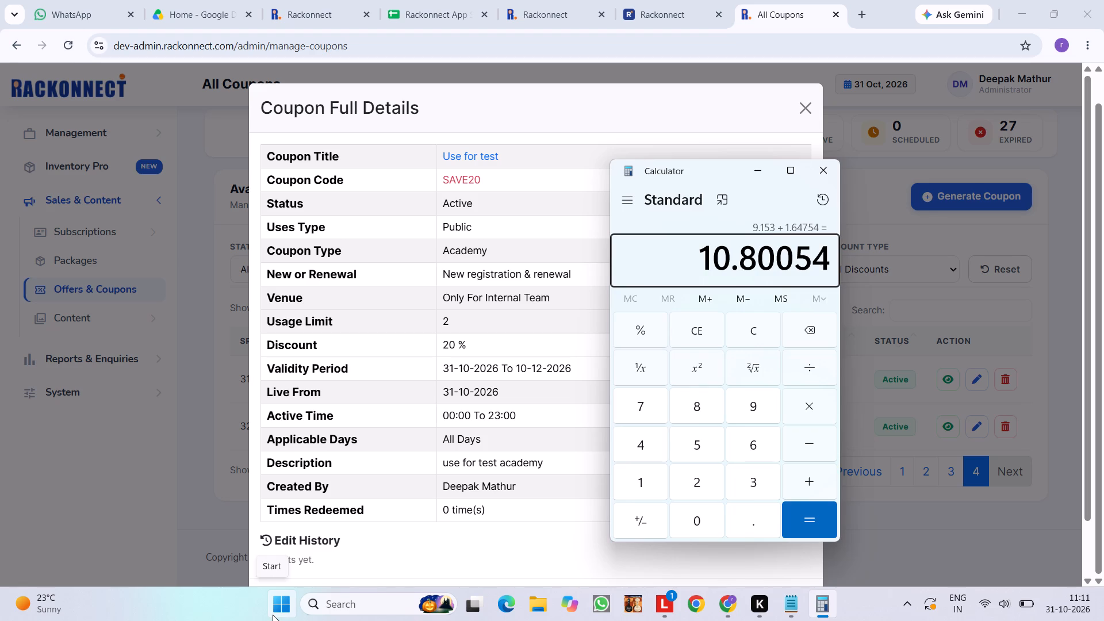
pyautogui.press('Escape')
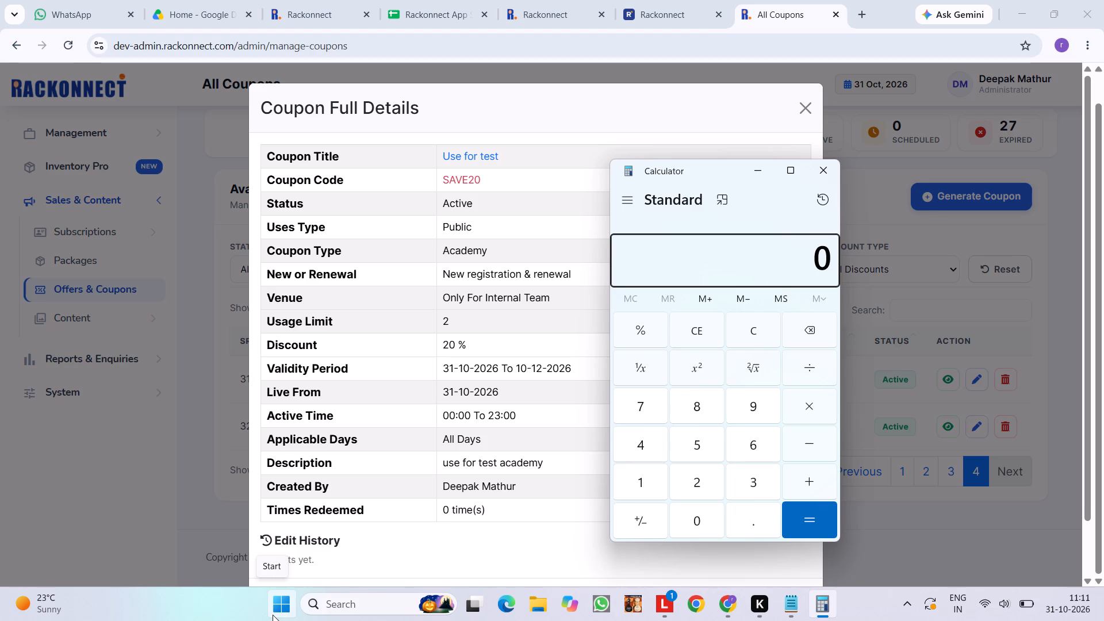
# Calculate 1.69 multiplied by 4, subtract 10 percent from the product, and clear the calculation.
pyautogui.write('1.69')
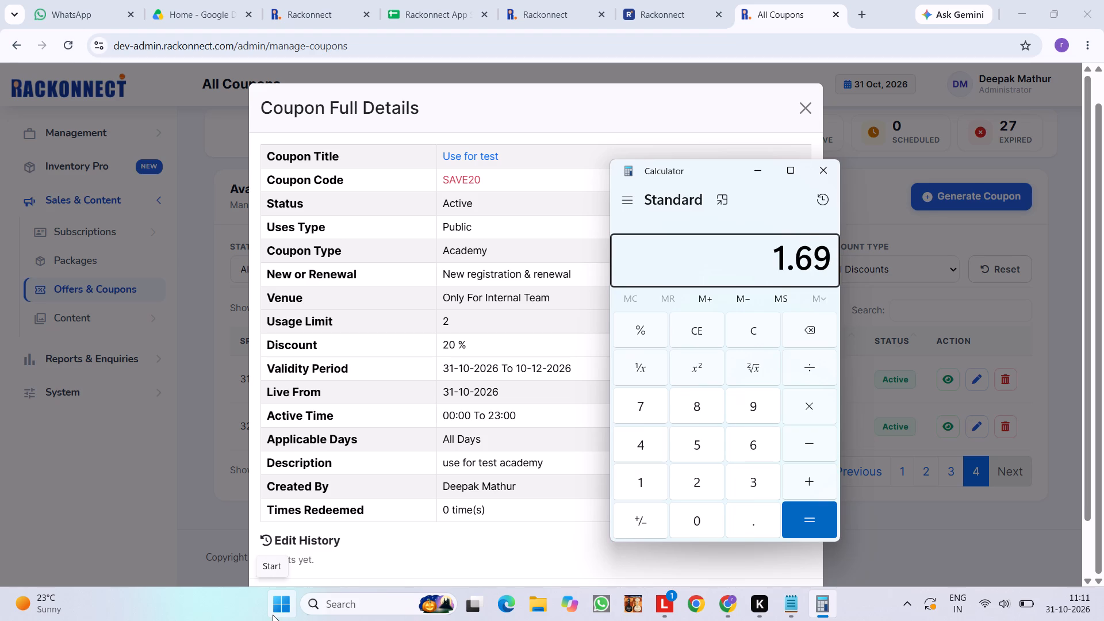
pyautogui.press('*')
pyautogui.press('4')
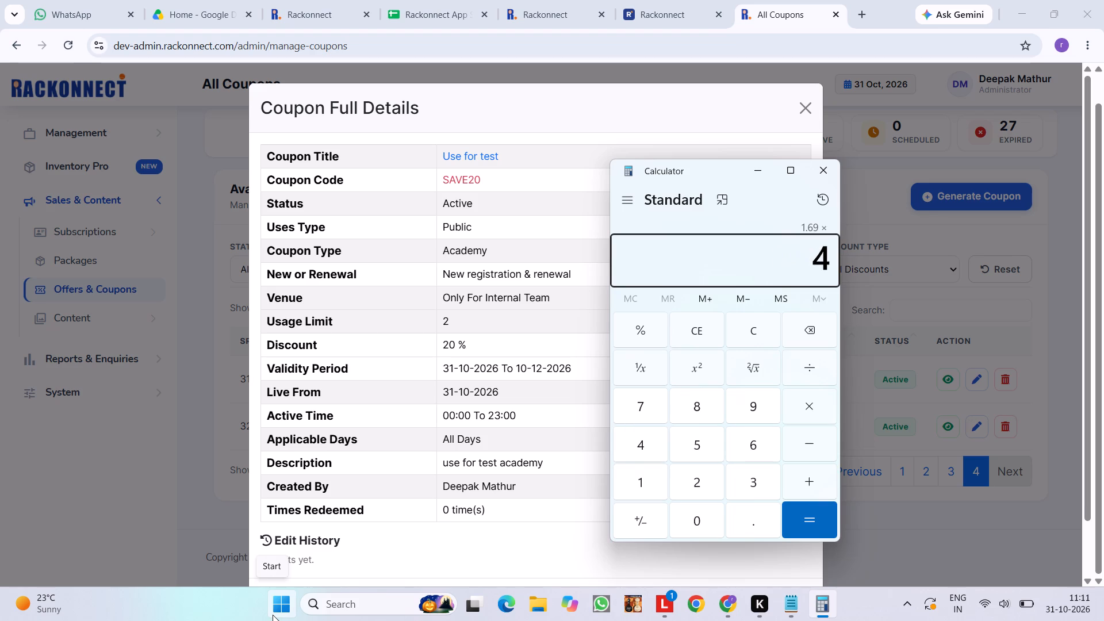
pyautogui.press('Return')
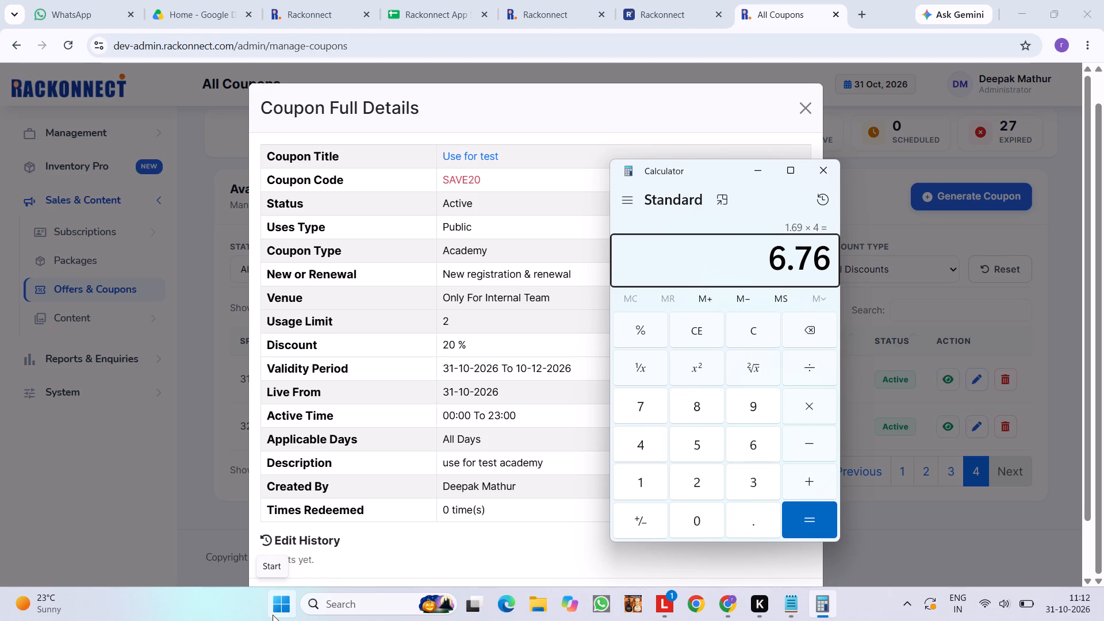
pyautogui.press('-')
pyautogui.write('10')
pyautogui.hotkey('shift', '%')
pyautogui.press('Return')
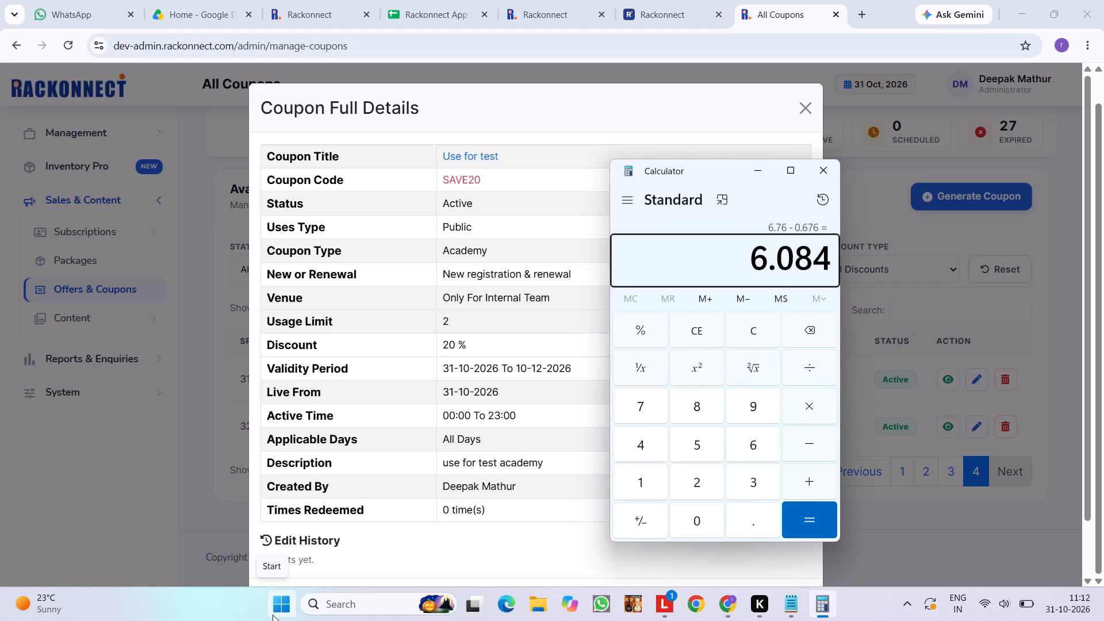
pyautogui.press('Escape')
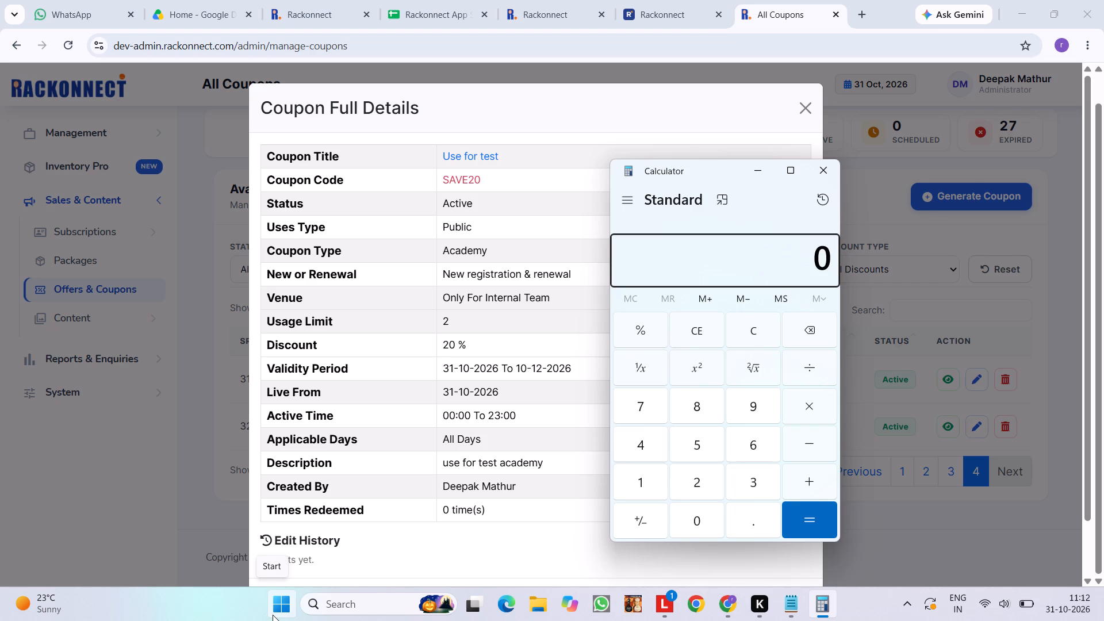
# Calculate 6.78 minus a 10 percent discount, and add 18 percent to the discounted amount.
pyautogui.write('6.')
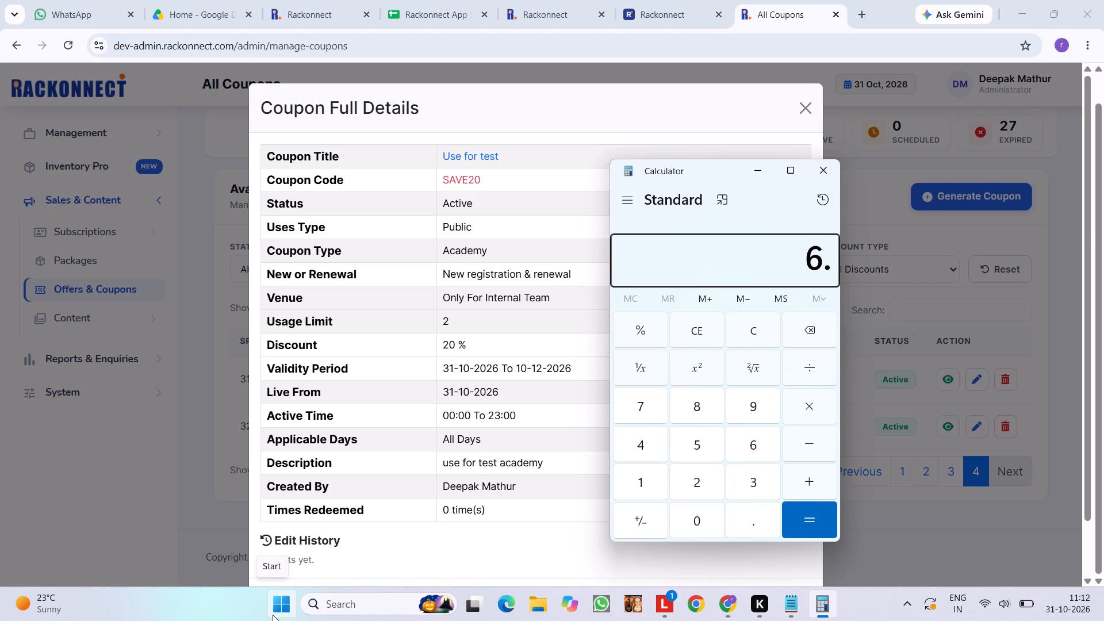
pyautogui.write('78')
pyautogui.write('-10')
pyautogui.hotkey('shift', '%')
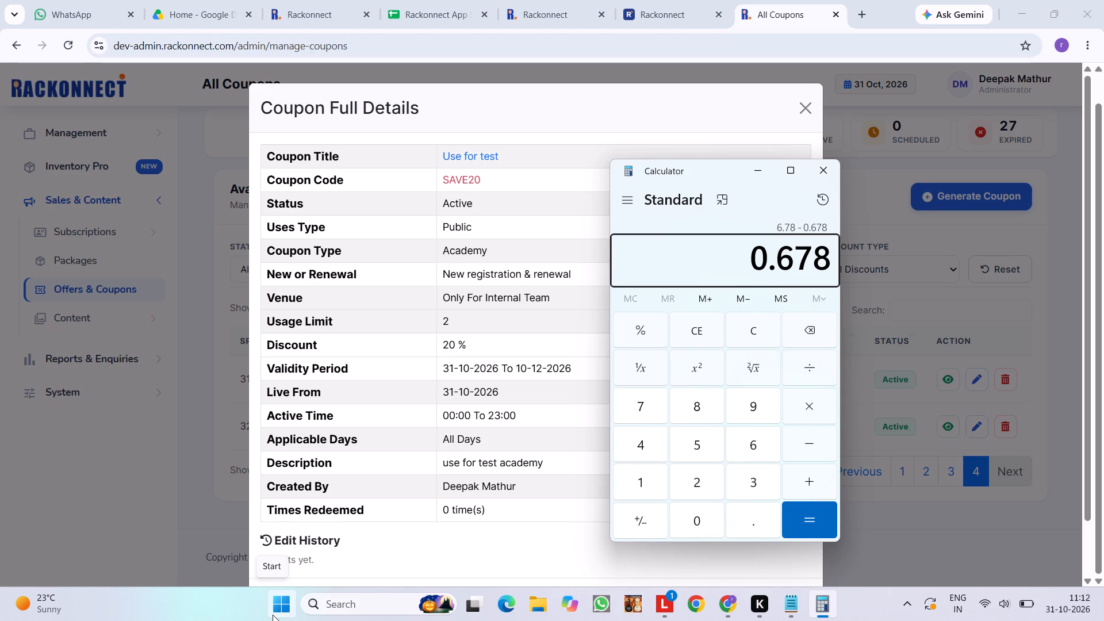
pyautogui.press('Return')
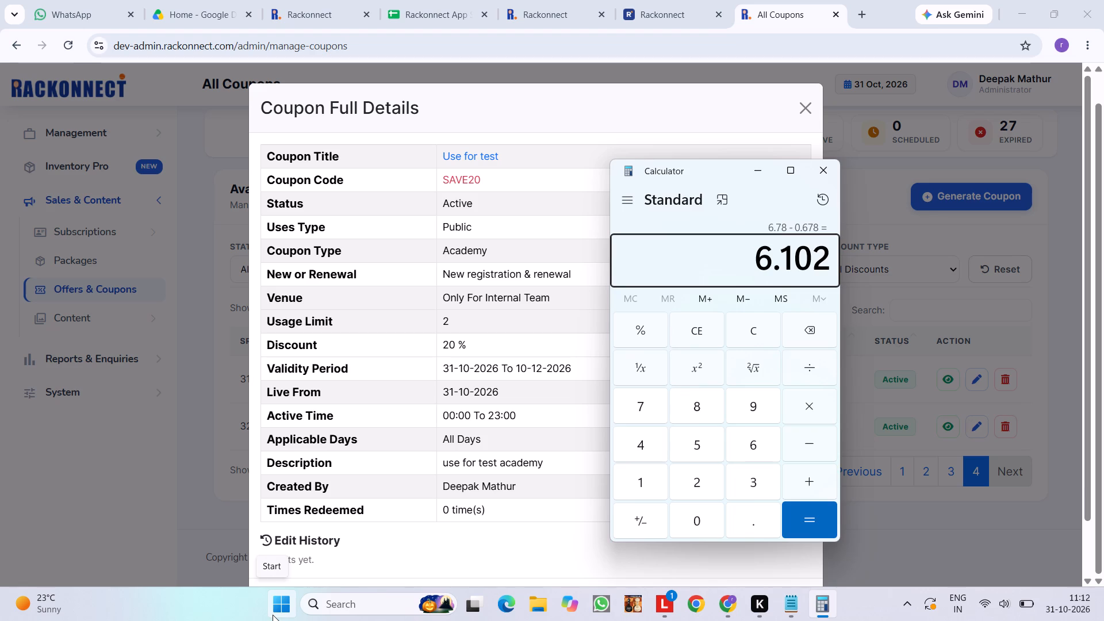
pyautogui.press('+')
pyautogui.press('1')
pyautogui.press('8')
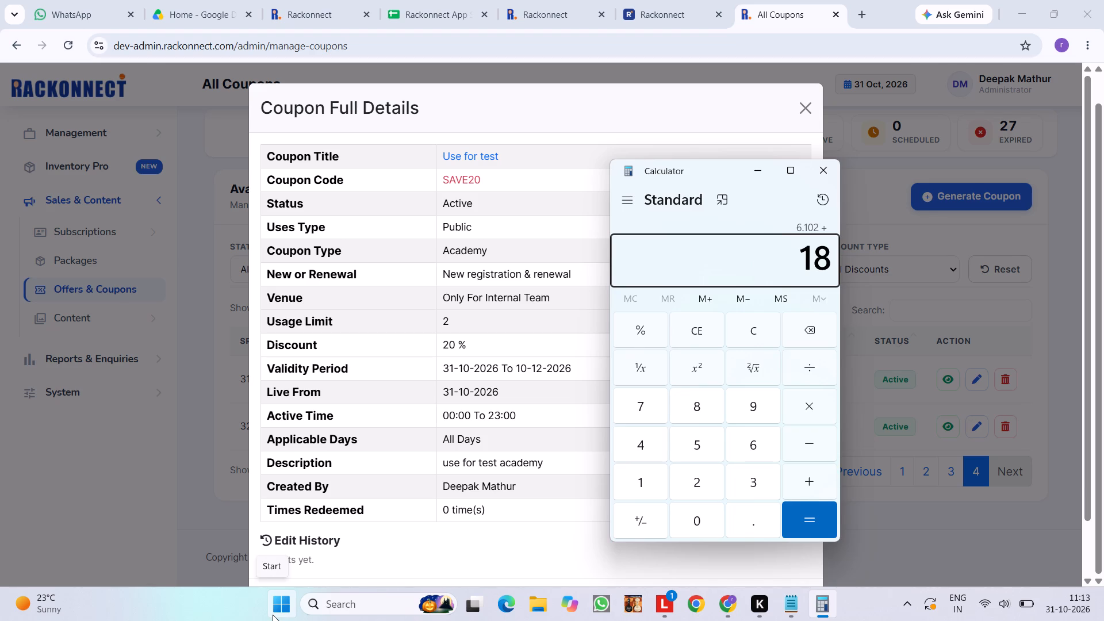
pyautogui.hotkey('shift', '%')
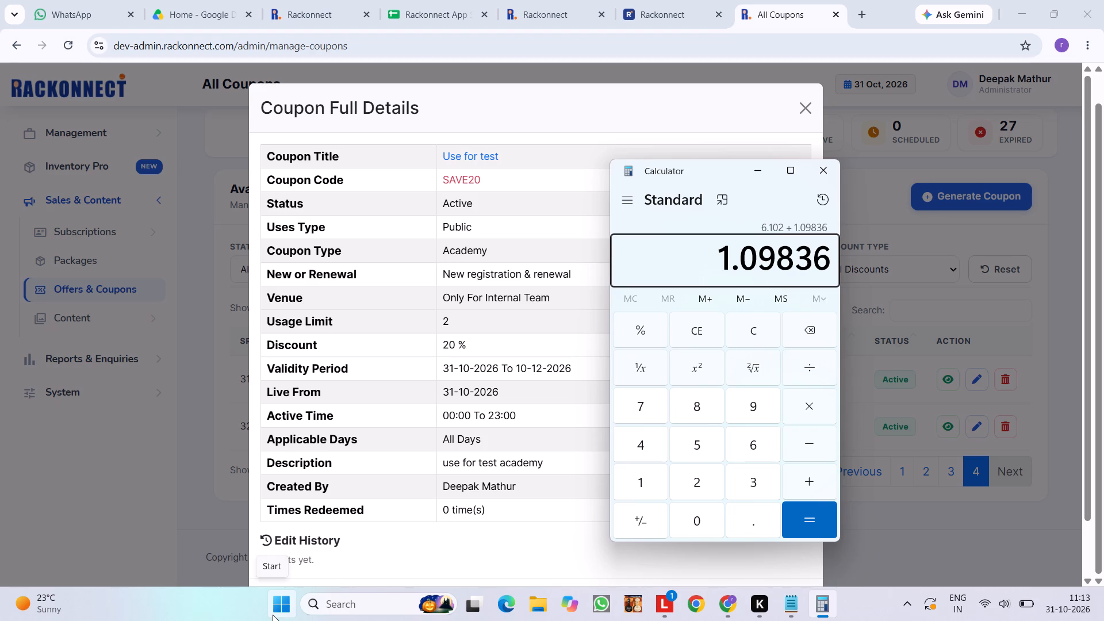
pyautogui.press('Return')
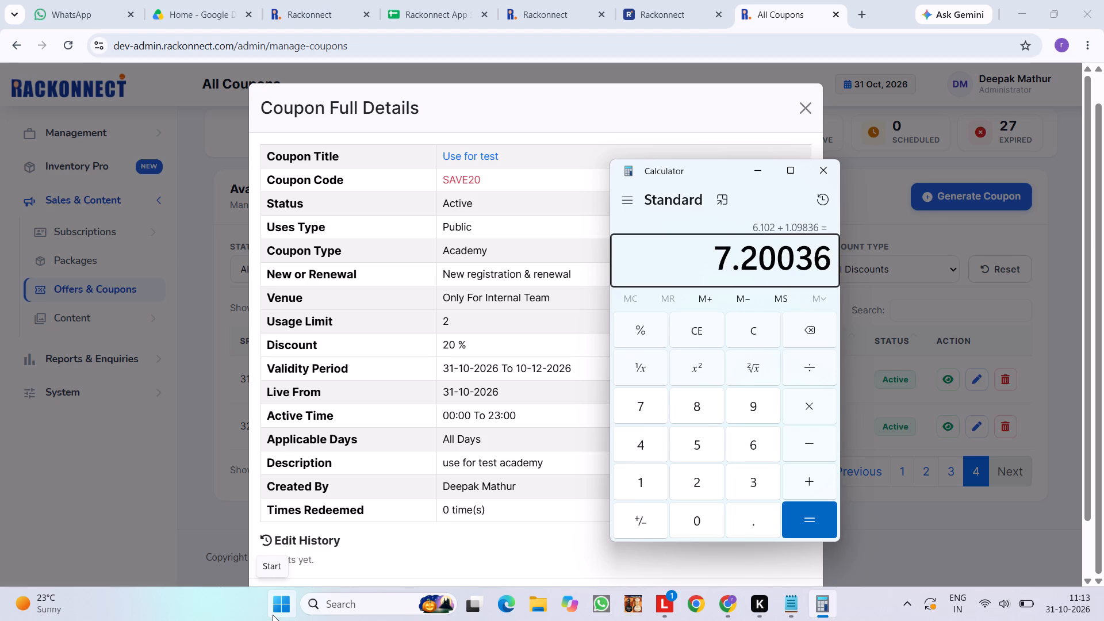